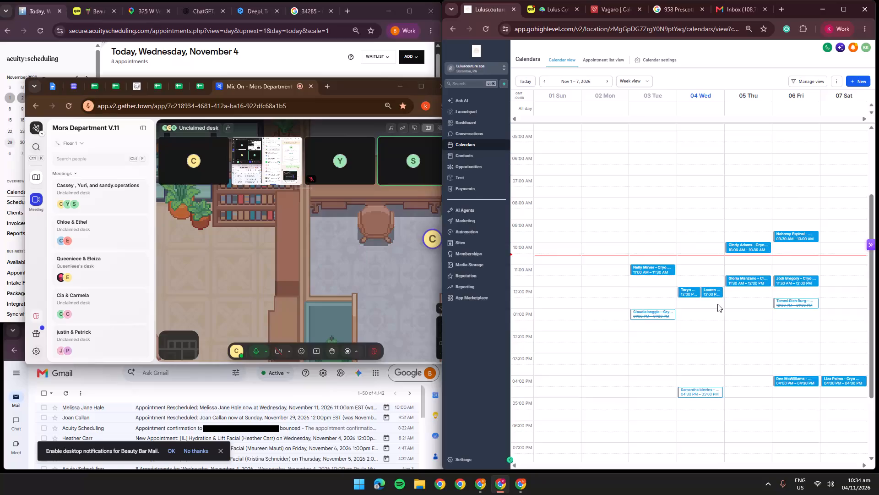
Review the appointment calendar for Oct 25–31 and Nov 1–7, 2026, including details of the Friday and Saturday 4:00 PM appointments in the latter week.
scroll(717, 304, down, 1)
scroll(708, 287, up, 1)
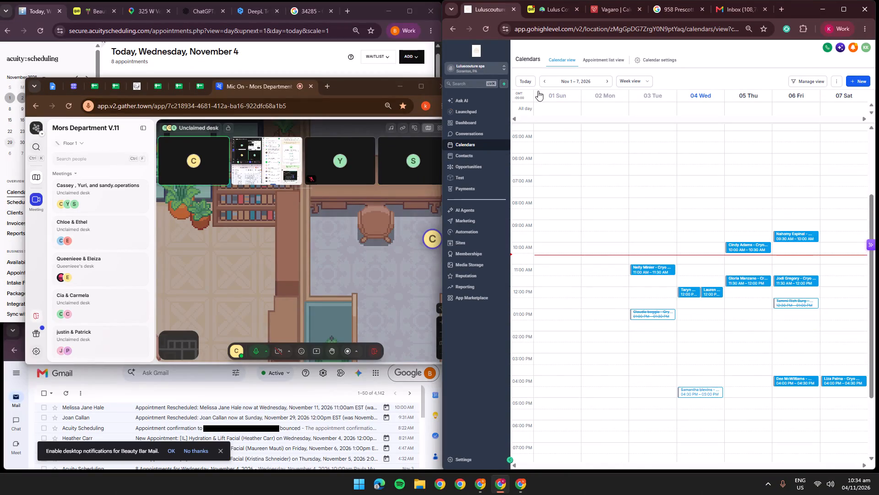
click(543, 82)
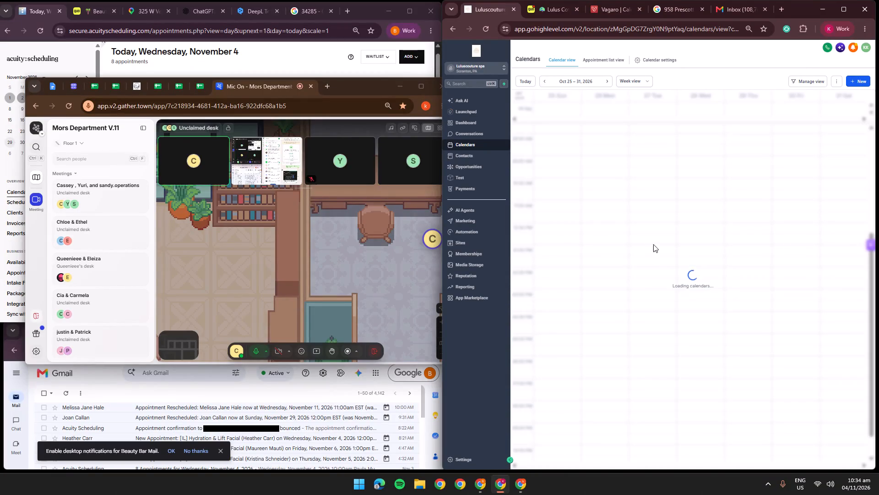
click(605, 84)
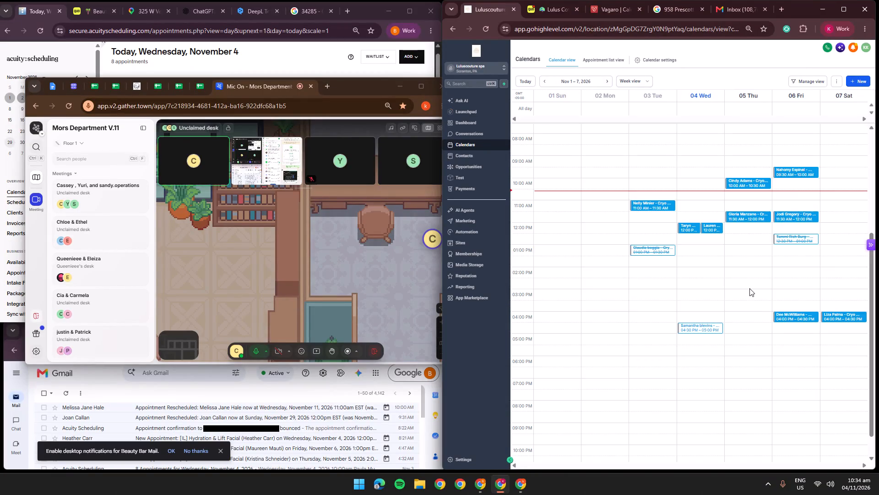
click(796, 318)
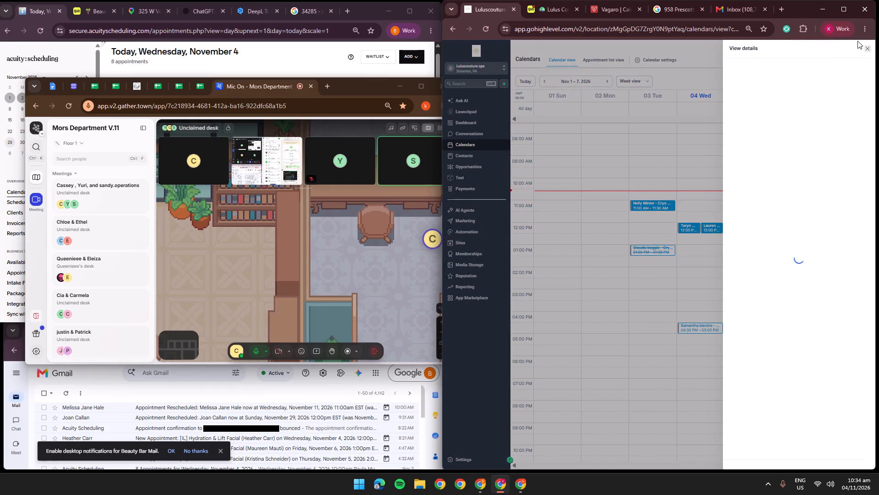
click(867, 50)
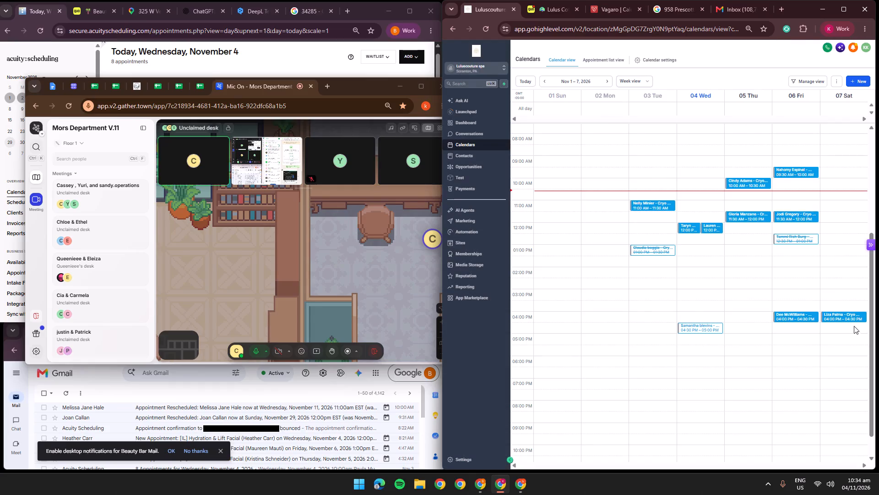
click(859, 315)
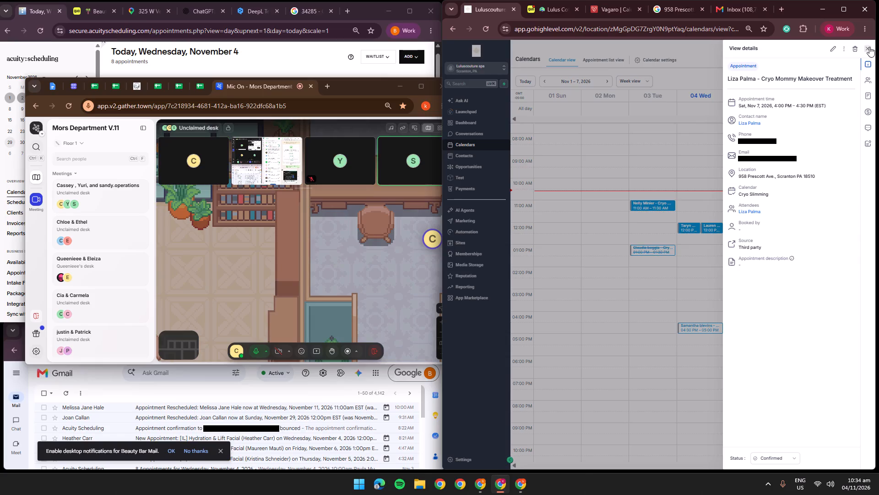
click(869, 47)
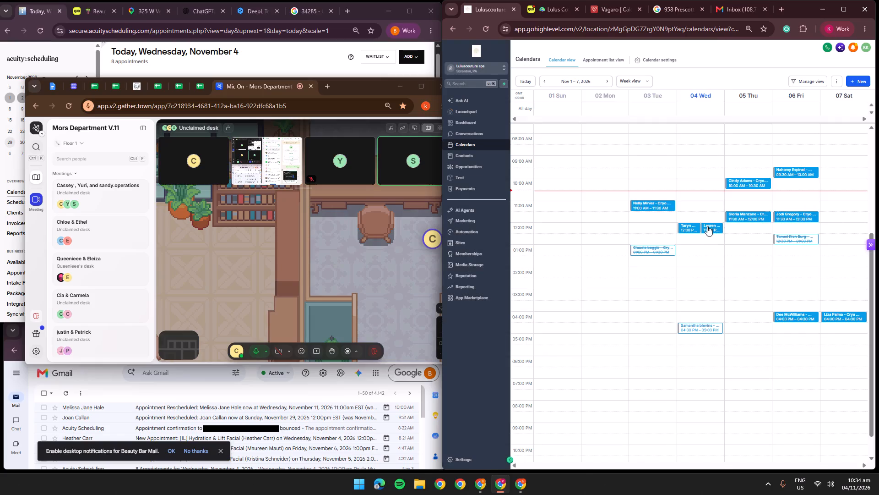
Open the details of the Thursday, Nov 5, 11:30 AM appointment in the calendar.
click(742, 218)
Switch to the Gather meeting window and examine the Mors Department office map around the occupied desks beyond the fish pond.
click(424, 84)
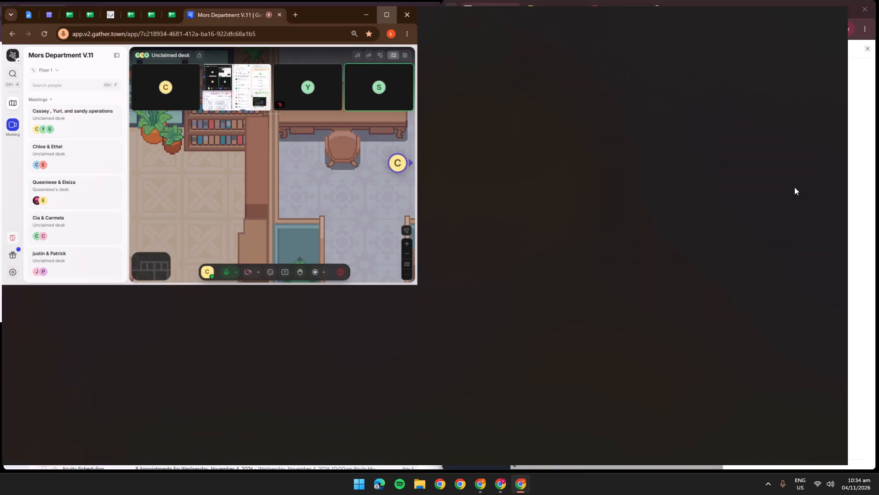
drag(495, 267, 570, 268)
drag(669, 294, 288, 274)
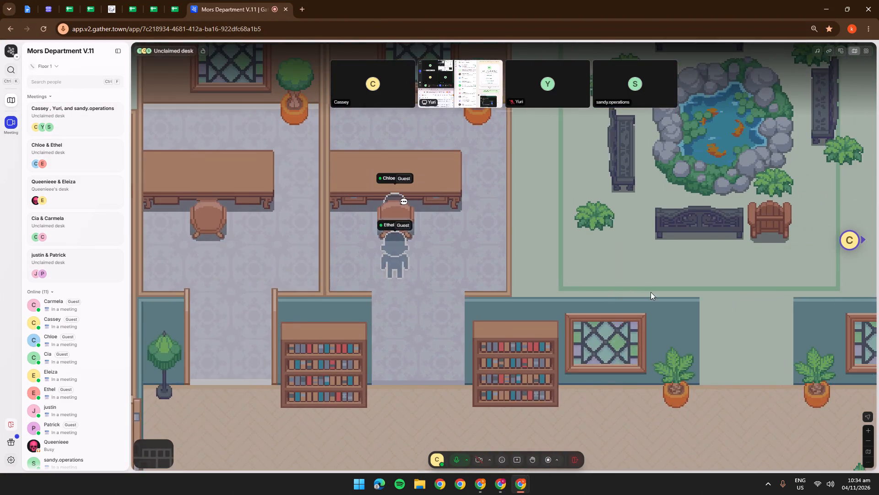
drag(673, 293, 369, 321)
scroll(646, 307, down, 2)
drag(738, 325, 567, 339)
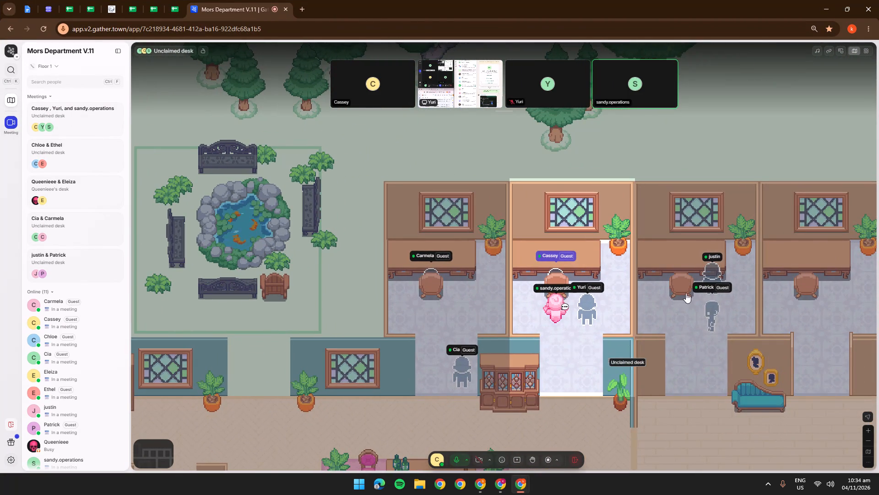
click(849, 7)
click(542, 492)
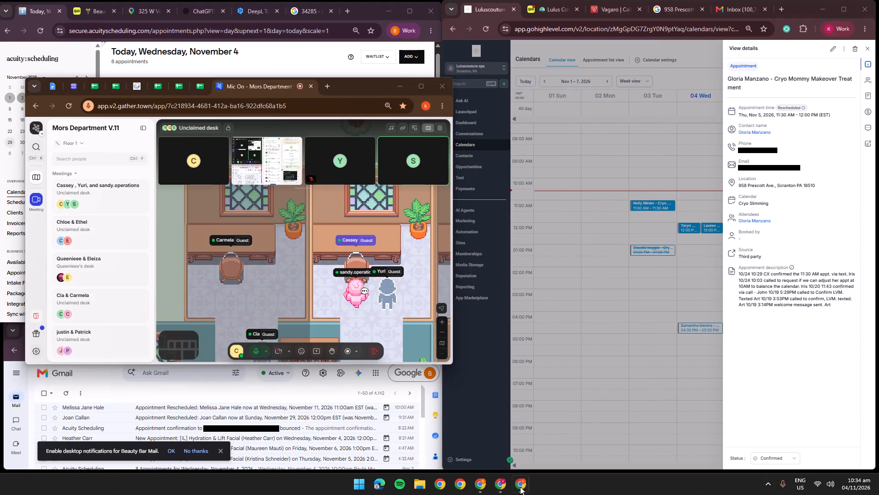
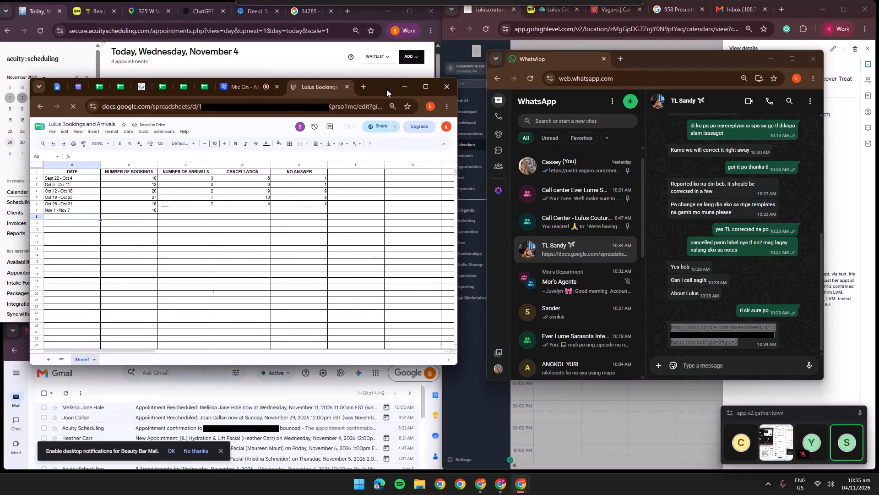
Move the Lulus Bookings and Arrivals spreadsheet clear of the Acuity Scheduling calendar and view the appointments for Monday, November 2, 2026.
drag(386, 89, 386, 102)
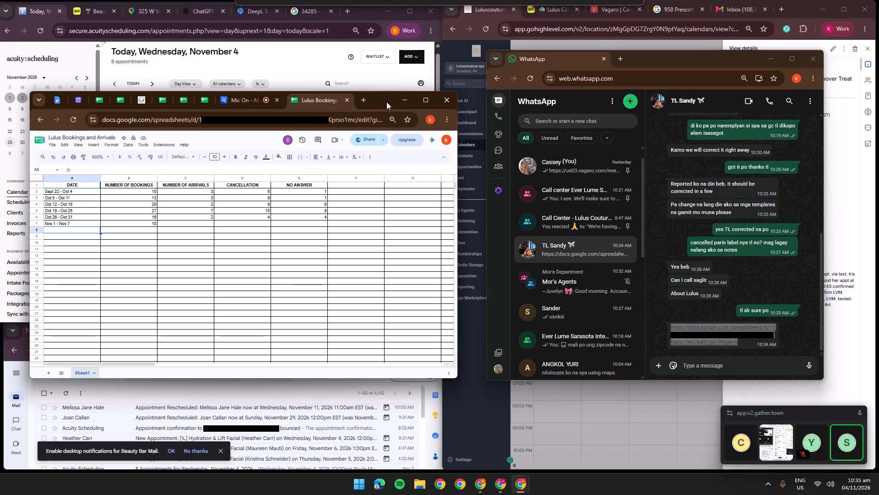
drag(386, 102, 604, 124)
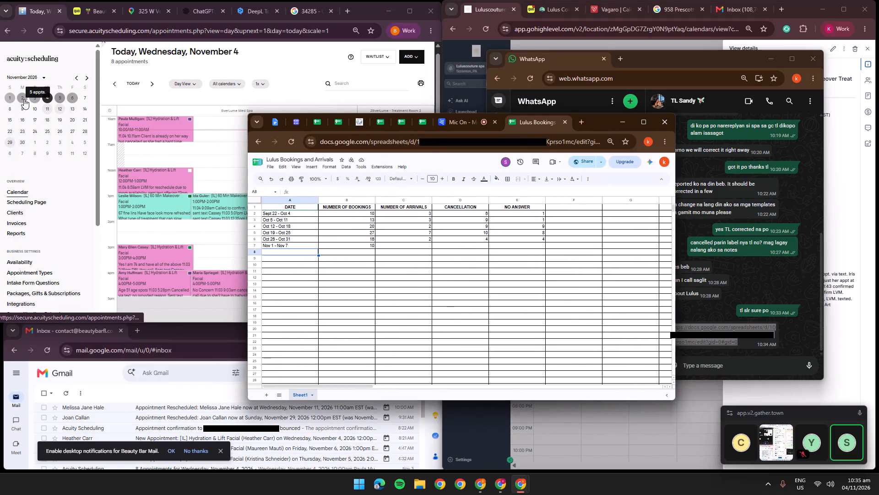
click(23, 99)
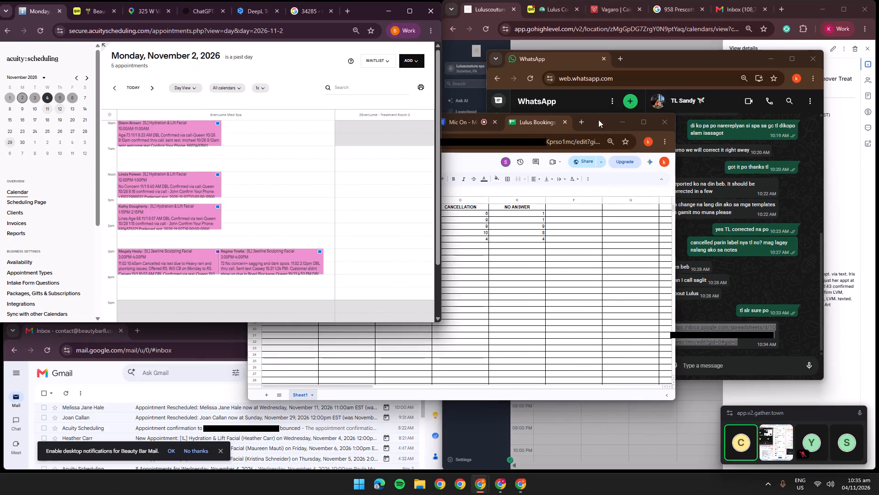
Move the Lulus Bookings and Arrivals spreadsheet away from the Lulus calendar and bring the calendar for Nov 1–7, 2026 to the front.
drag(605, 125, 396, 103)
click(866, 330)
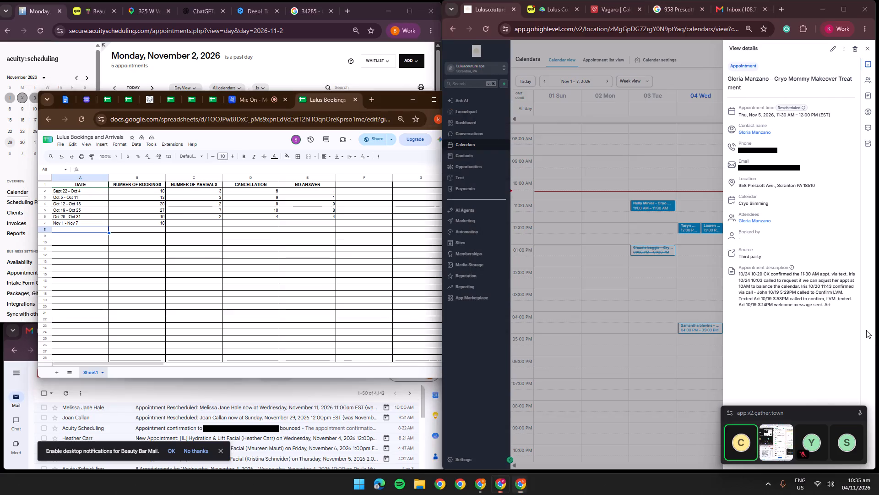
Examine the Saturday, Nov 7, 4:00 PM appointment's details, with a brief look at the Vagaro calendar.
scroll(803, 271, up, 2)
scroll(800, 263, down, 1)
click(866, 49)
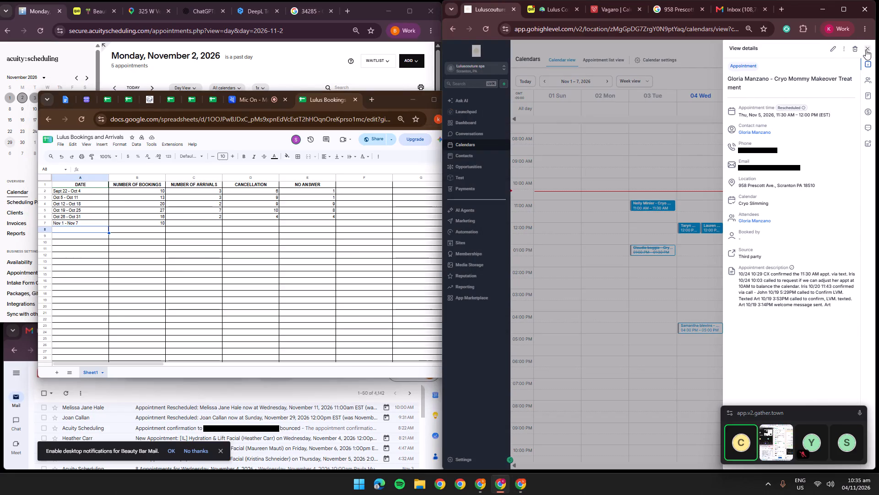
scroll(847, 261, down, 1)
click(844, 289)
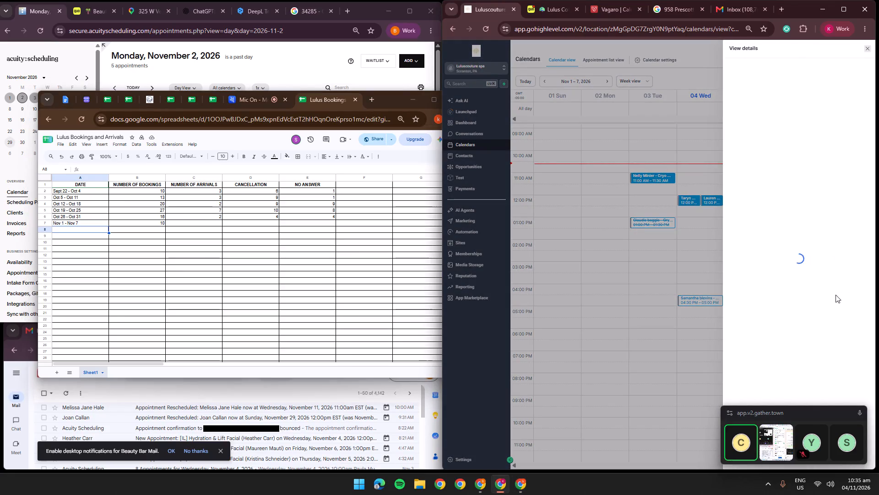
scroll(816, 283, down, 1)
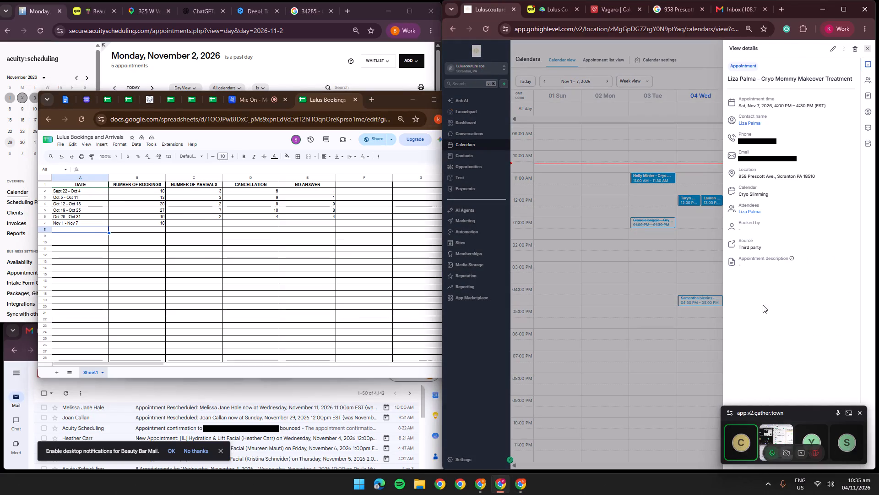
click(624, 18)
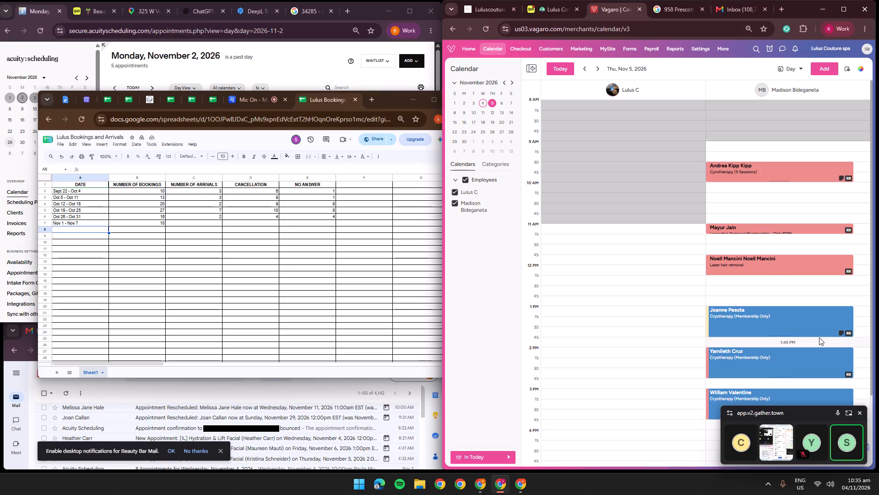
click(482, 5)
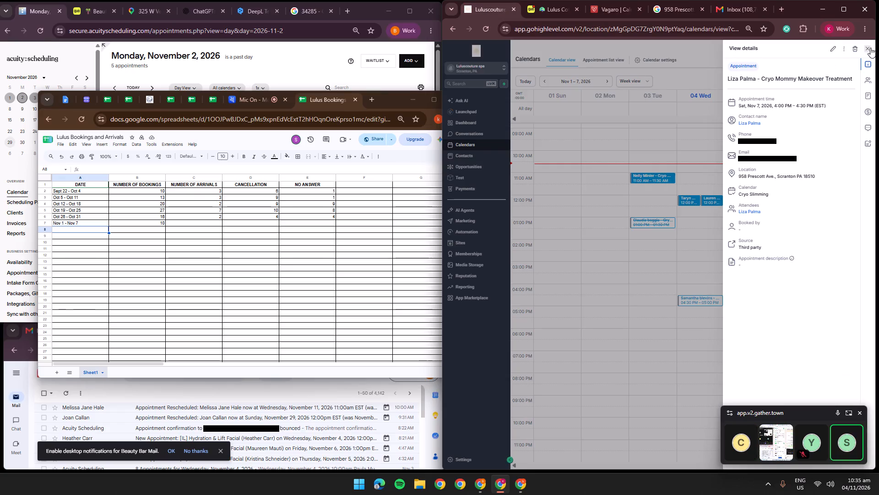
click(870, 47)
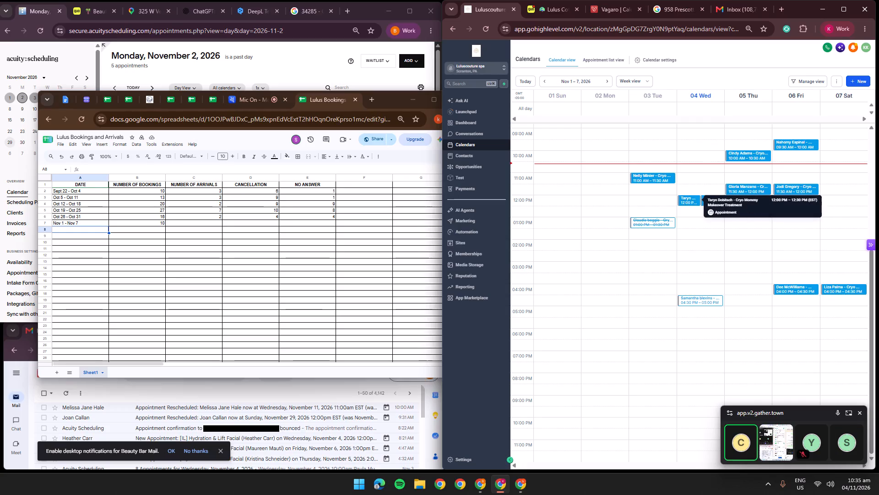
Read the appointment description of the Thursday, Nov 5, 11:30 AM Cryo Mommy Makeover booking.
click(746, 188)
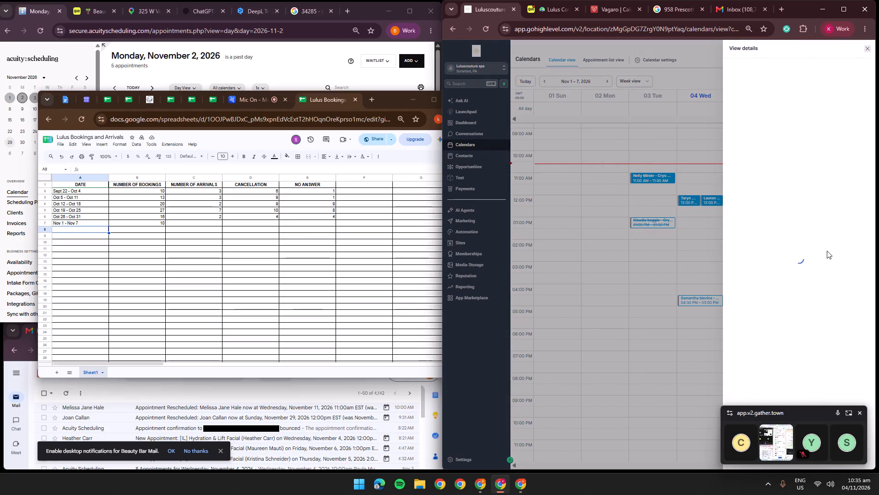
scroll(834, 243, down, 2)
drag(779, 275, 817, 276)
click(804, 292)
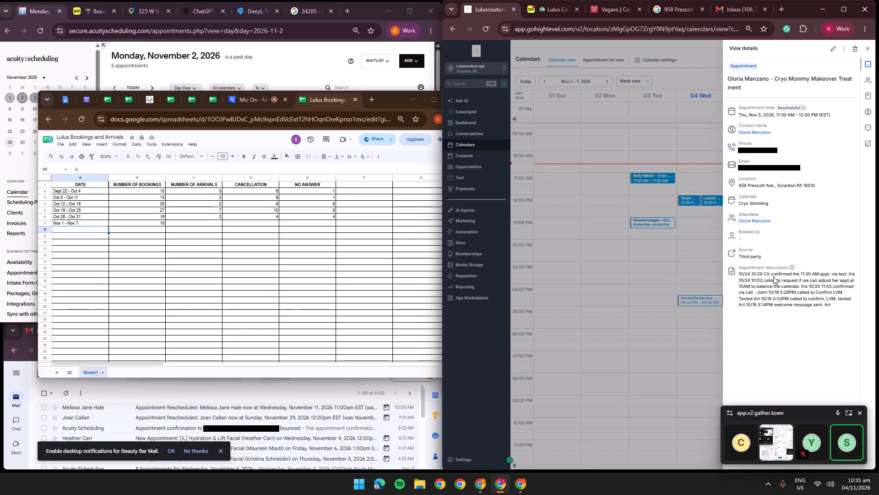
drag(771, 273, 822, 277)
click(821, 297)
click(865, 48)
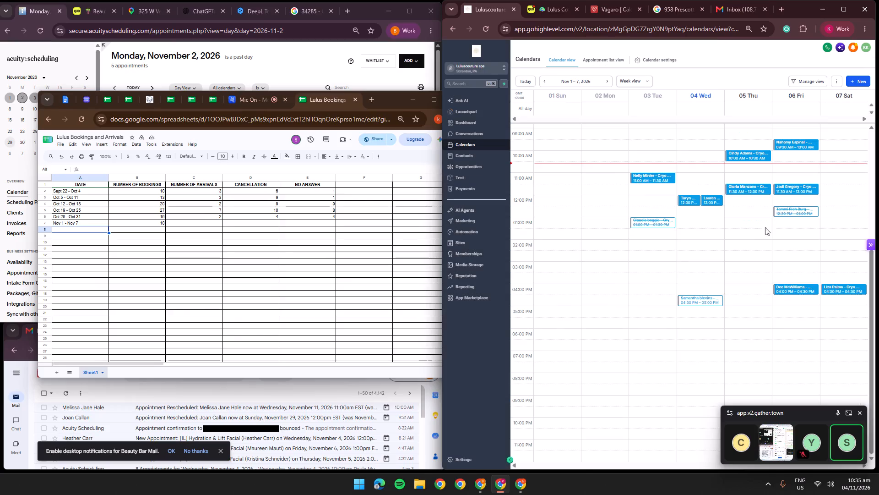
Examine the Thursday, Nov 5, 10:00 AM appointment's description and its internal notes.
click(758, 151)
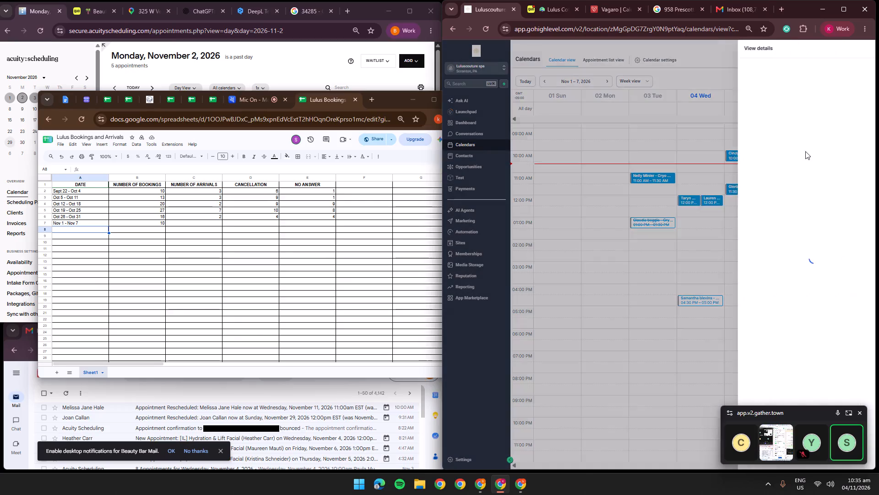
scroll(846, 247, down, 2)
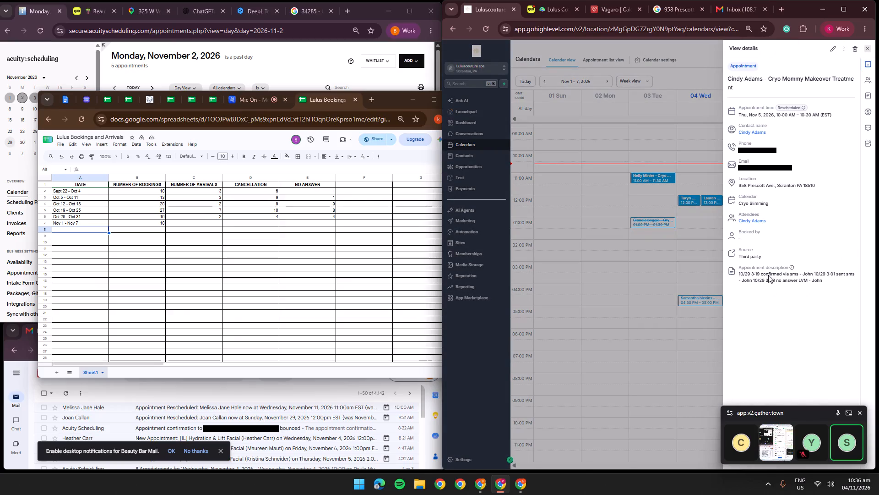
drag(753, 275, 807, 277)
click(813, 296)
drag(772, 278, 835, 284)
click(838, 298)
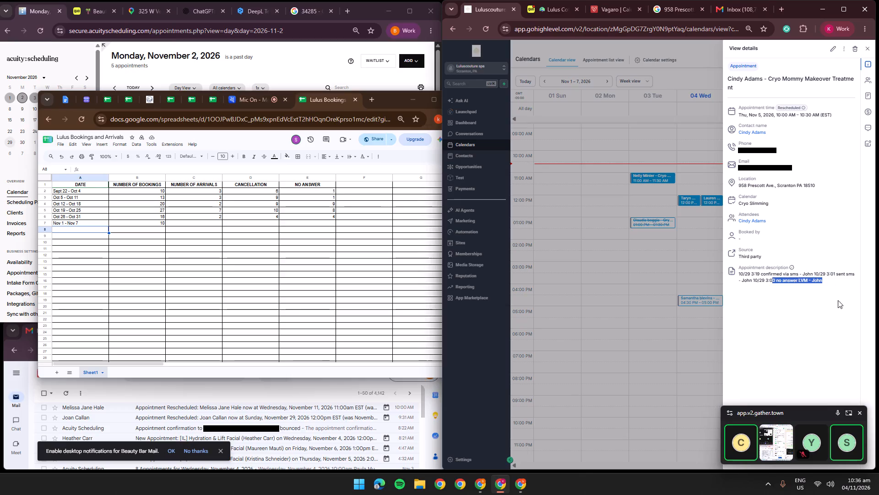
drag(839, 284, 766, 275)
click(849, 291)
drag(829, 279, 728, 275)
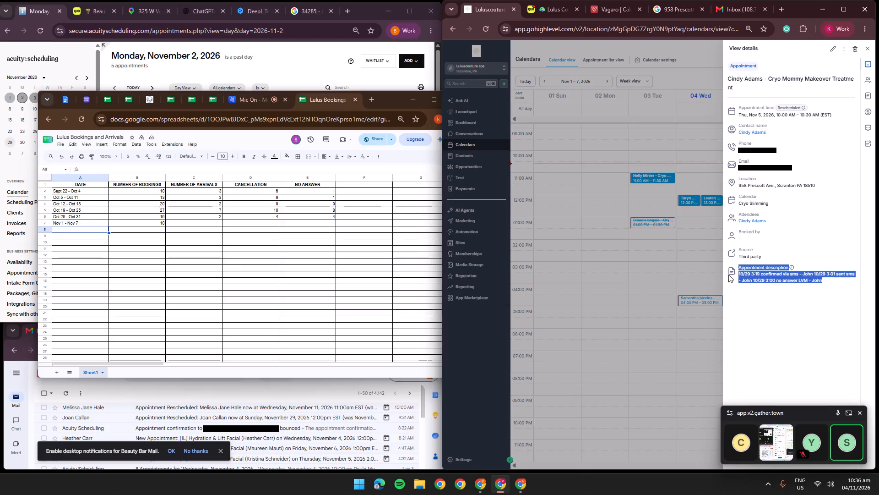
drag(728, 275, 740, 275)
click(806, 308)
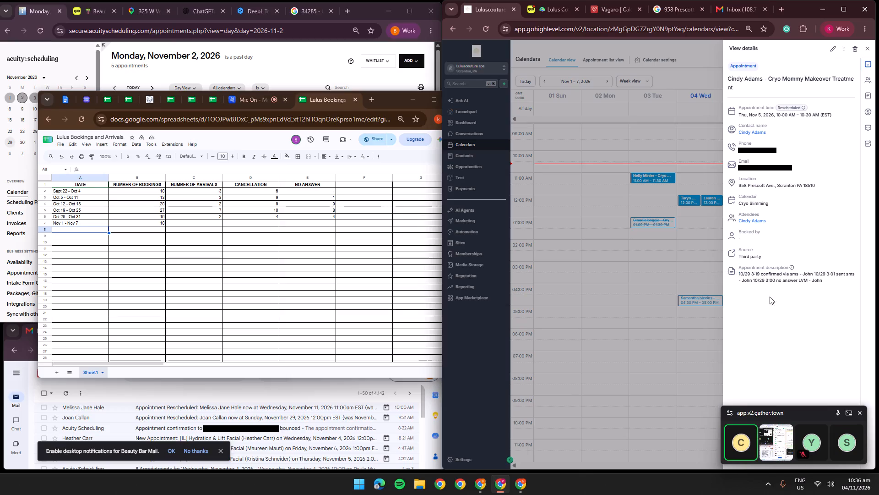
drag(739, 273, 830, 288)
click(868, 125)
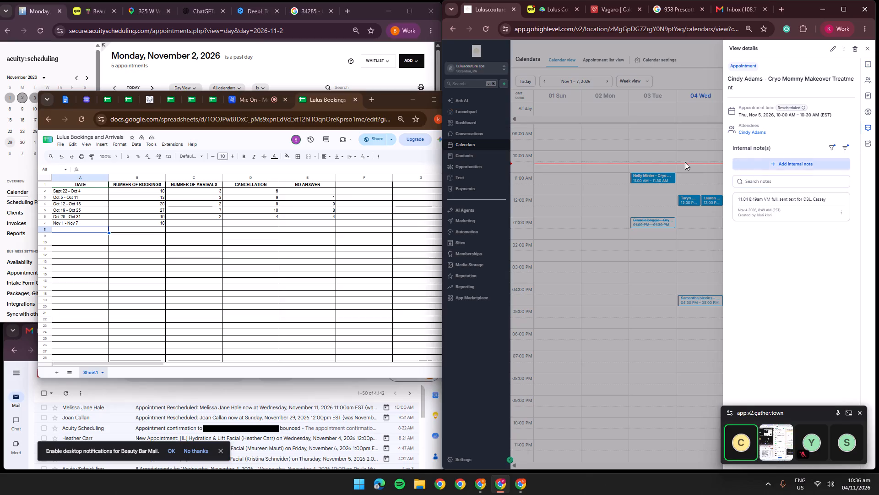
click(864, 50)
scroll(781, 220, down, 1)
scroll(776, 244, up, 1)
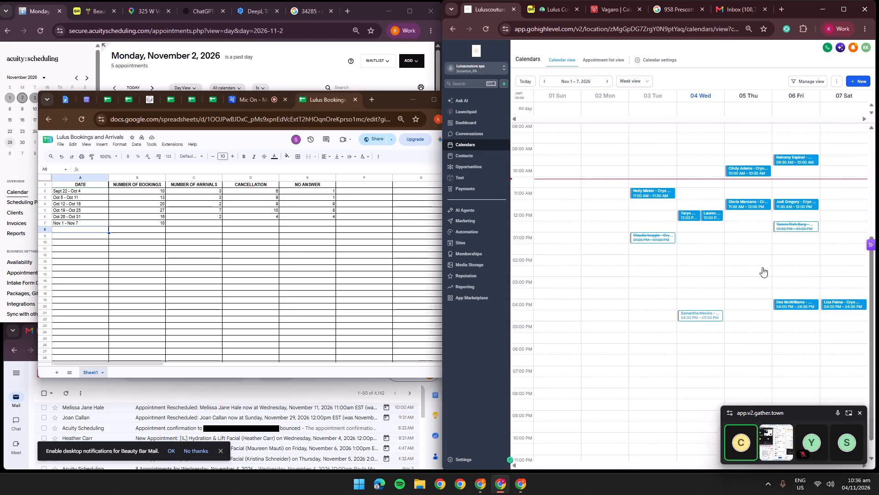
scroll(762, 271, down, 1)
click(754, 157)
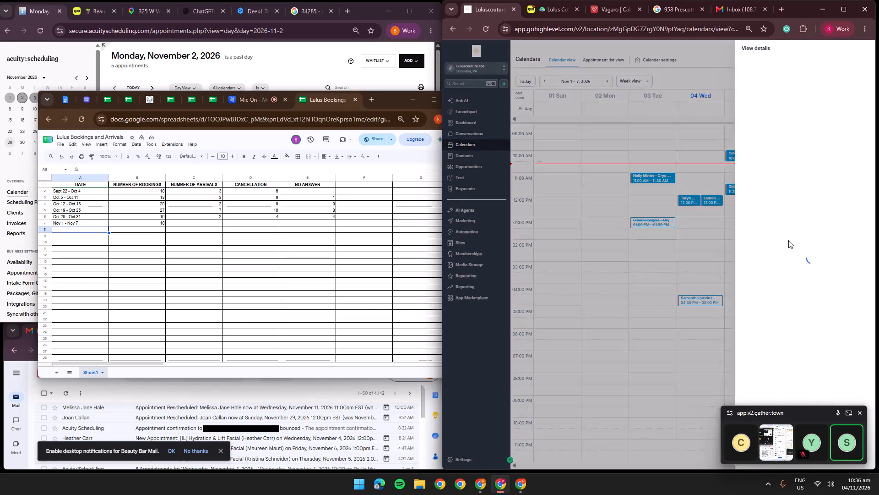
scroll(792, 240, down, 2)
scroll(792, 240, up, 2)
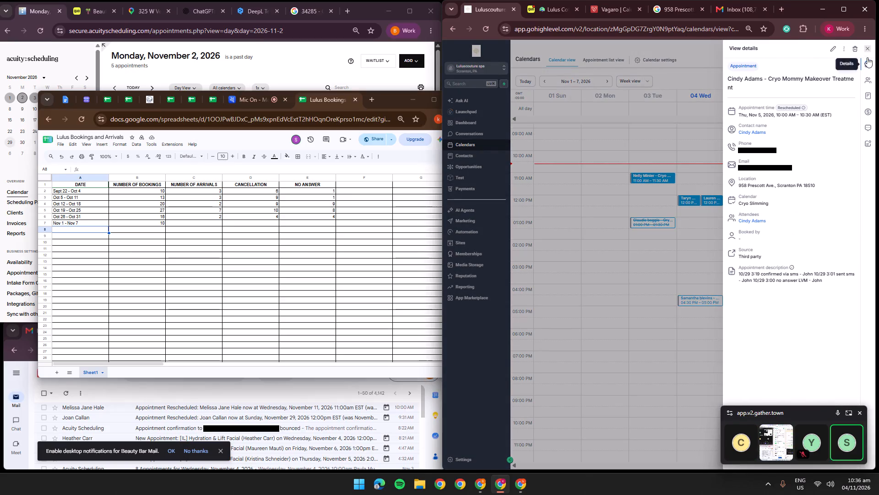
click(868, 49)
Switch to Vagaro and look through the full day schedule for Thursday, Nov 5, 2026.
click(619, 14)
scroll(721, 228, down, 2)
scroll(686, 344, up, 2)
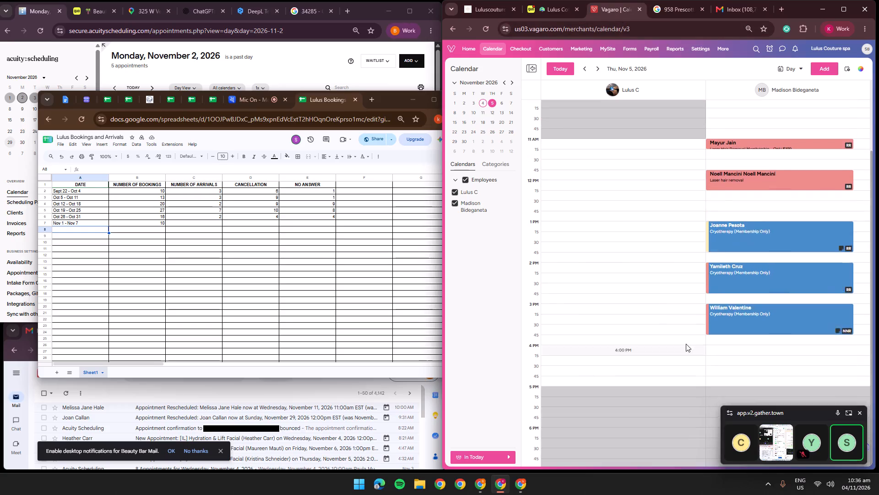
scroll(686, 344, up, 1)
scroll(629, 338, down, 3)
scroll(603, 338, up, 2)
scroll(539, 420, up, 1)
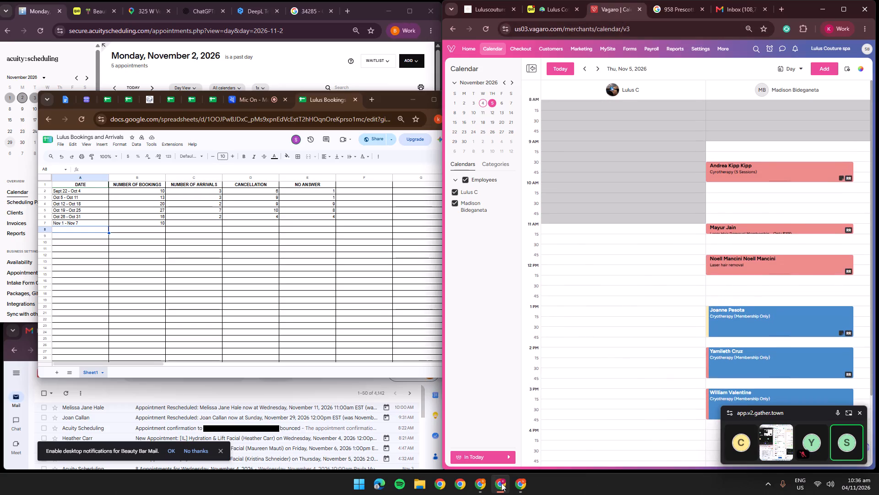
Share the entire screen in the Gather meeting.
click(847, 413)
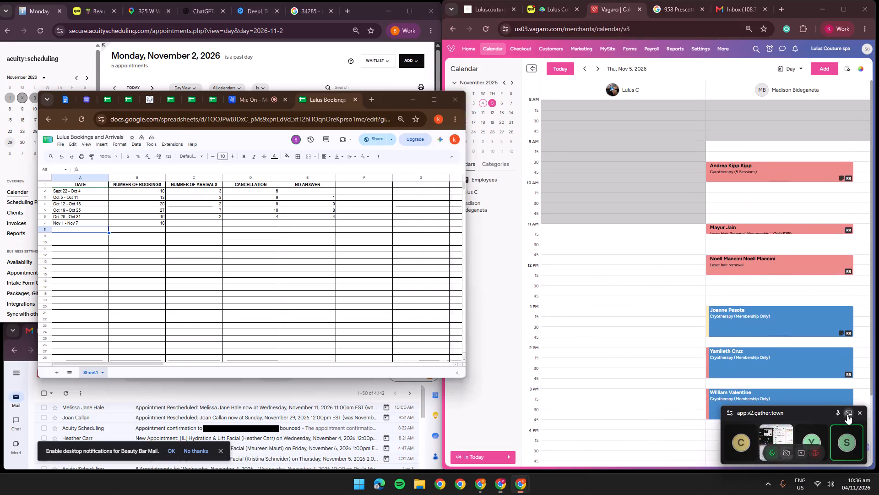
click(327, 365)
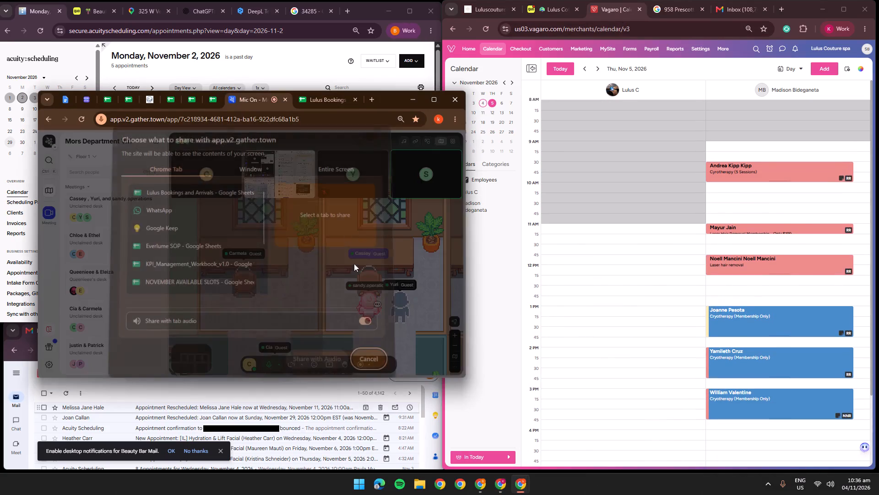
click(342, 164)
click(347, 171)
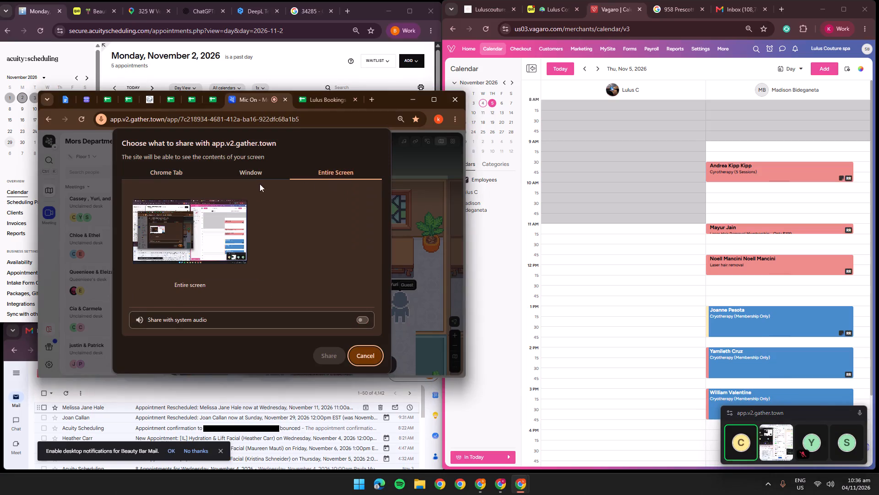
click(211, 238)
click(323, 354)
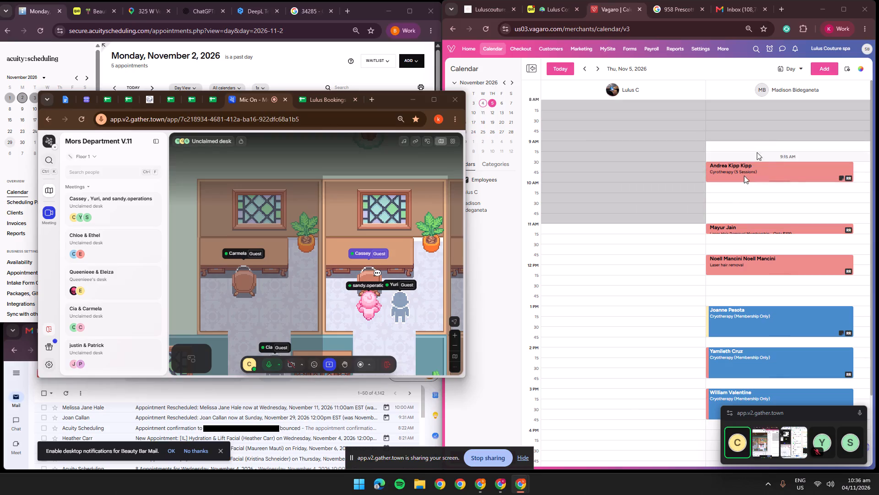
Look through the Vagaro day schedule for Thursday, Nov 5, 2026, from morning to evening.
scroll(793, 249, down, 1)
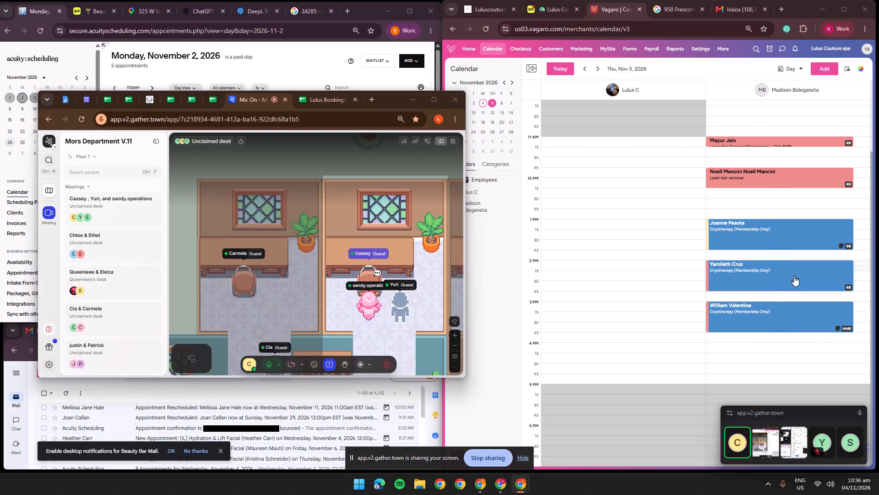
scroll(841, 311, up, 1)
scroll(854, 299, down, 1)
drag(878, 283, 878, 278)
scroll(754, 312, up, 1)
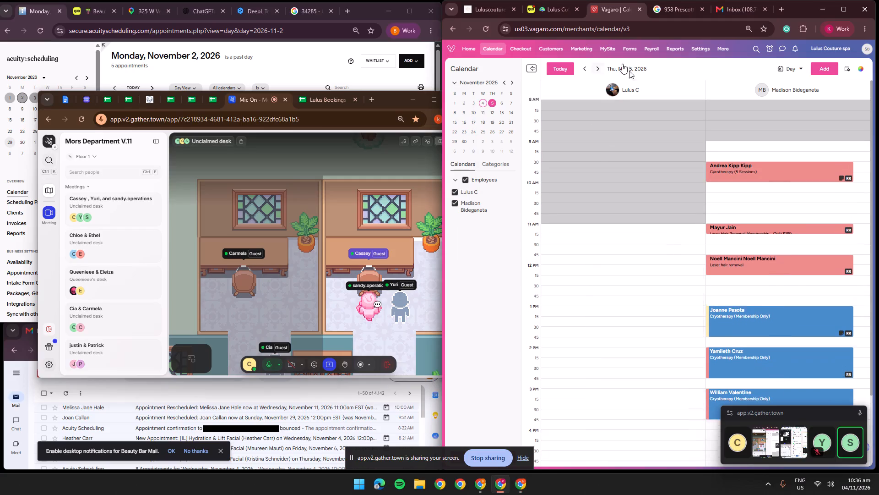
Switch to the GoHighLevel weekly calendar and check the Thursday, Nov 5, 11:30 AM and 10:00 AM appointments.
click(474, 10)
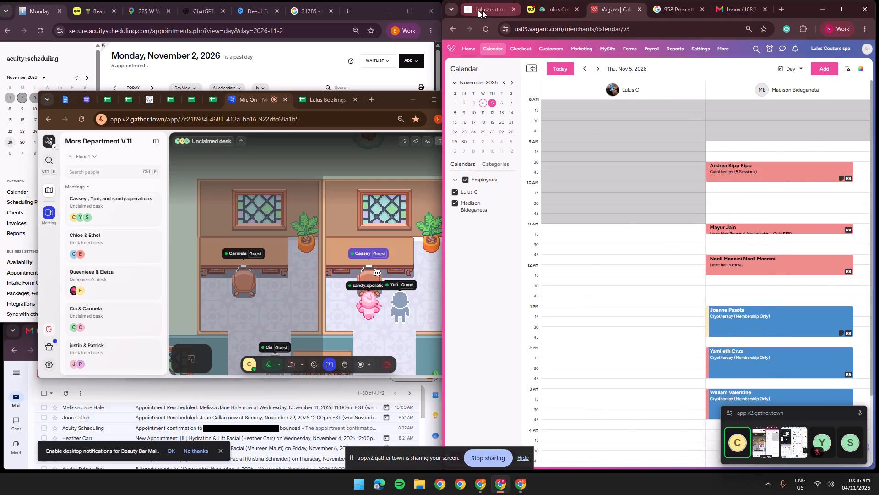
click(746, 150)
click(756, 155)
click(794, 162)
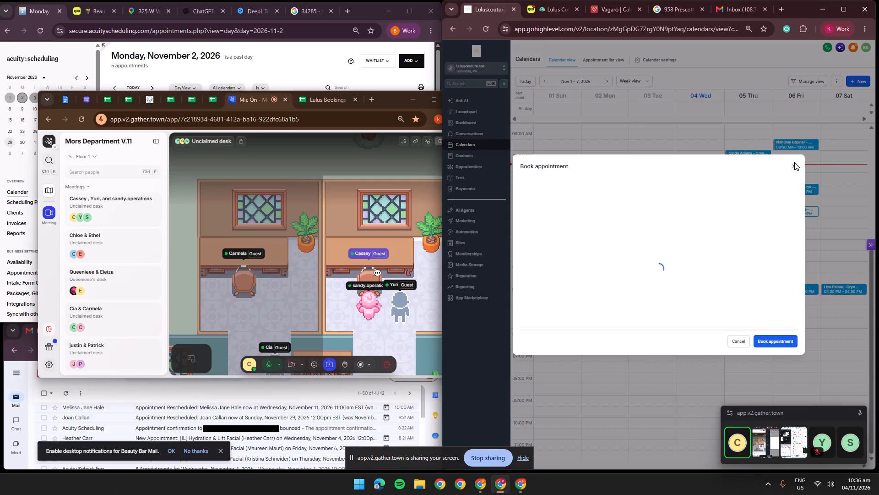
click(792, 168)
click(749, 186)
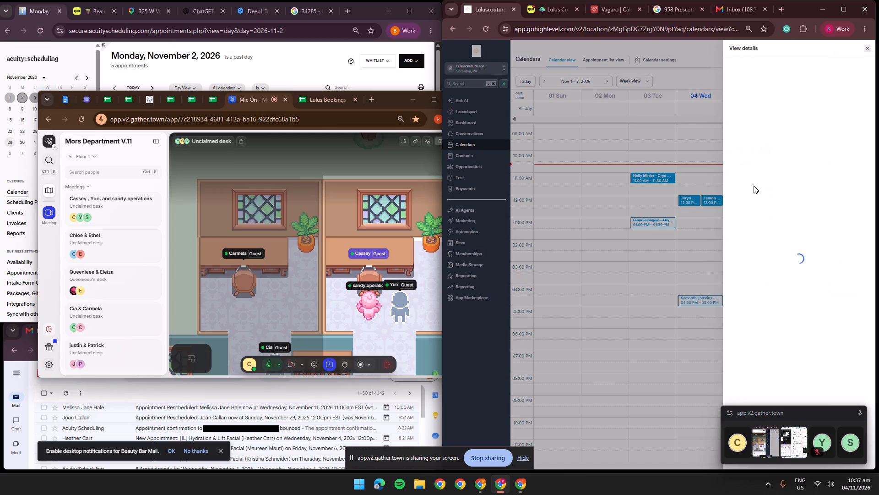
click(867, 50)
click(762, 159)
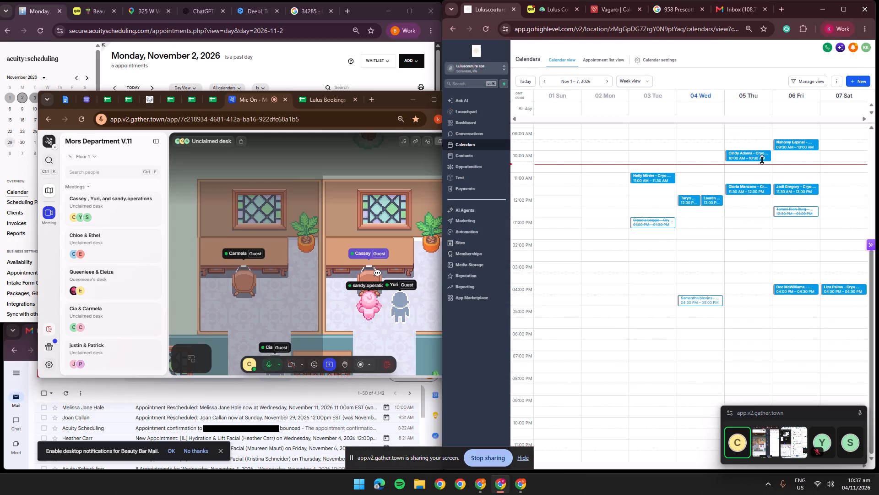
click(868, 48)
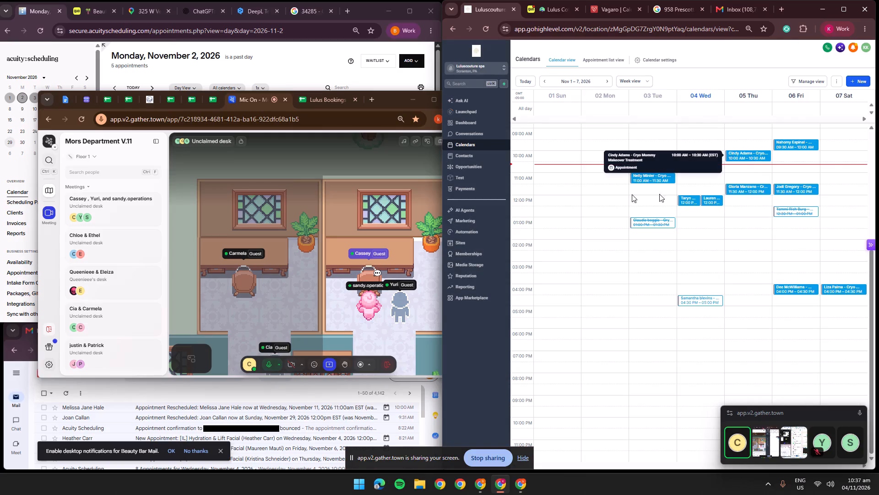
Read the latest calls and messages with the Thursday 11:30 AM client in Quo, and return to the weekly calendar.
drag(395, 103, 392, 96)
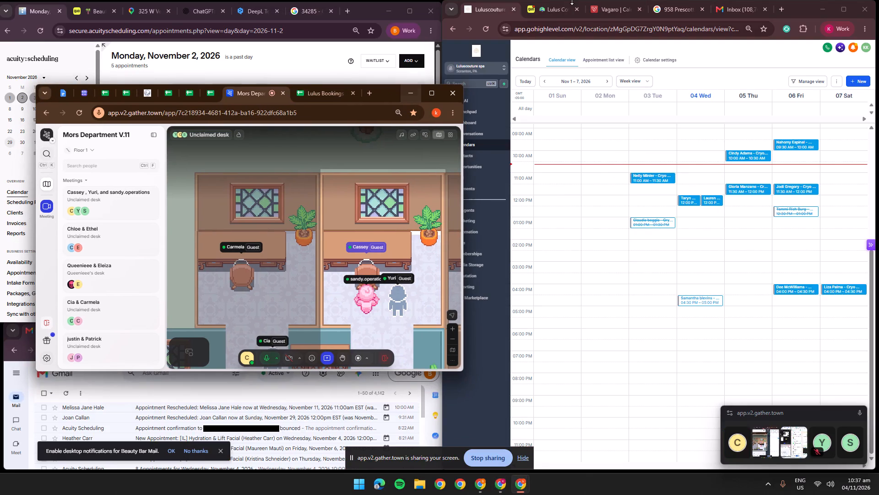
click(553, 6)
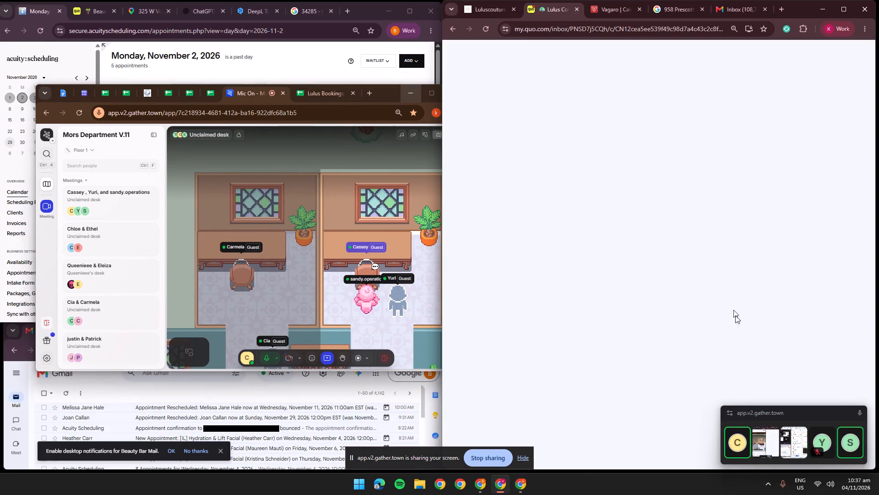
scroll(676, 321, up, 1)
scroll(676, 321, down, 4)
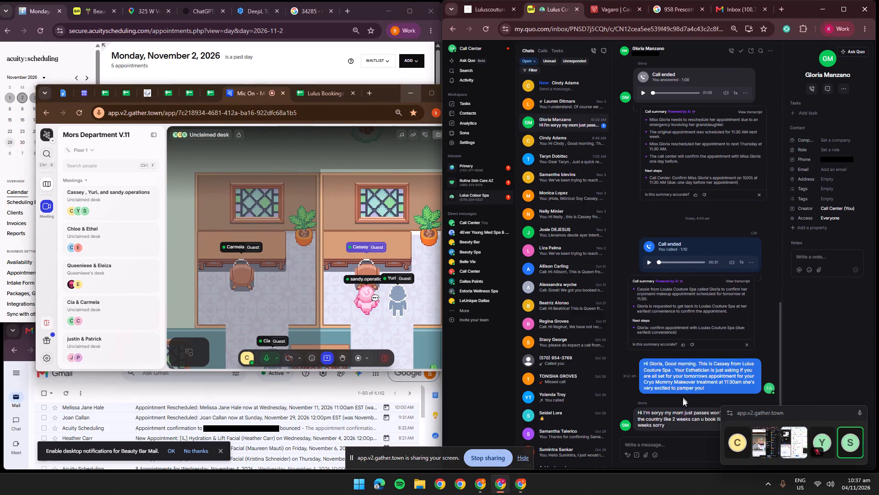
scroll(682, 402, down, 6)
click(497, 9)
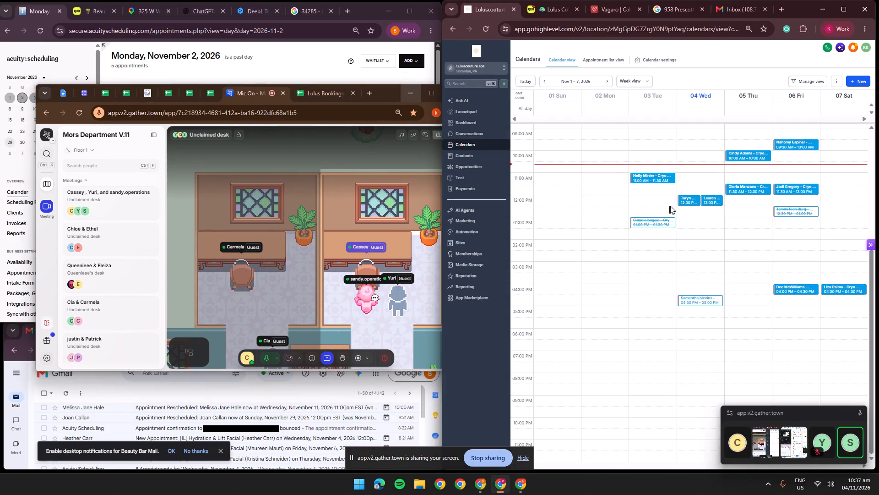
Check the details and confirmation notes of both Wednesday, Nov 4, 12:00 PM appointments in the weekly calendar.
click(694, 201)
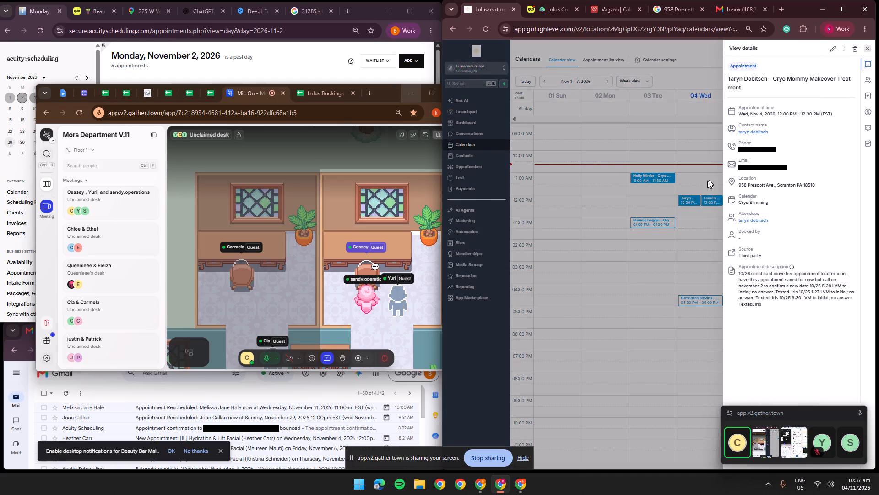
click(868, 50)
click(712, 198)
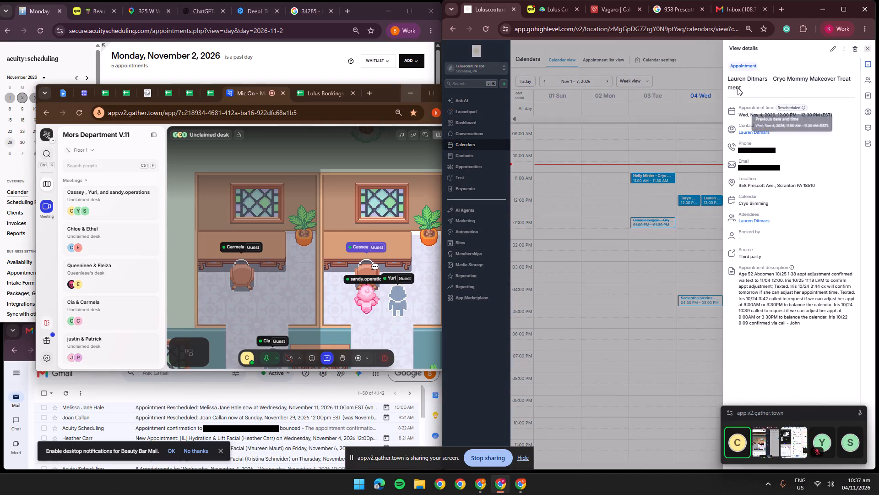
drag(726, 80, 766, 79)
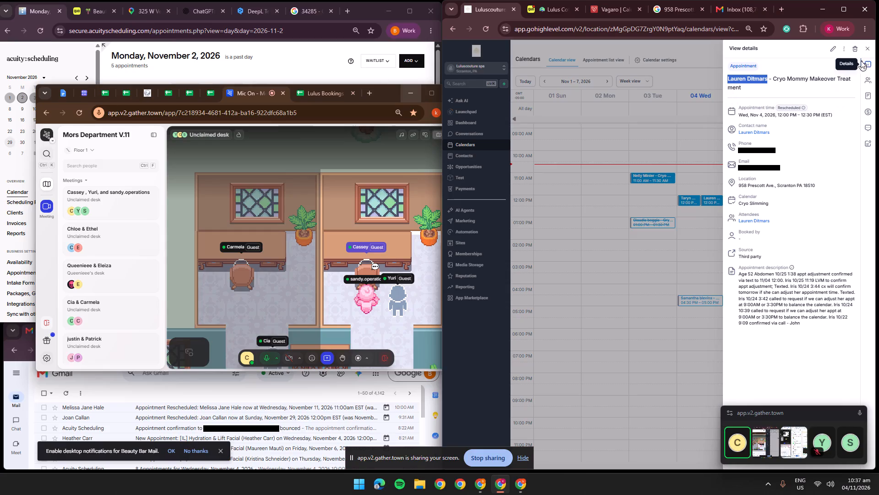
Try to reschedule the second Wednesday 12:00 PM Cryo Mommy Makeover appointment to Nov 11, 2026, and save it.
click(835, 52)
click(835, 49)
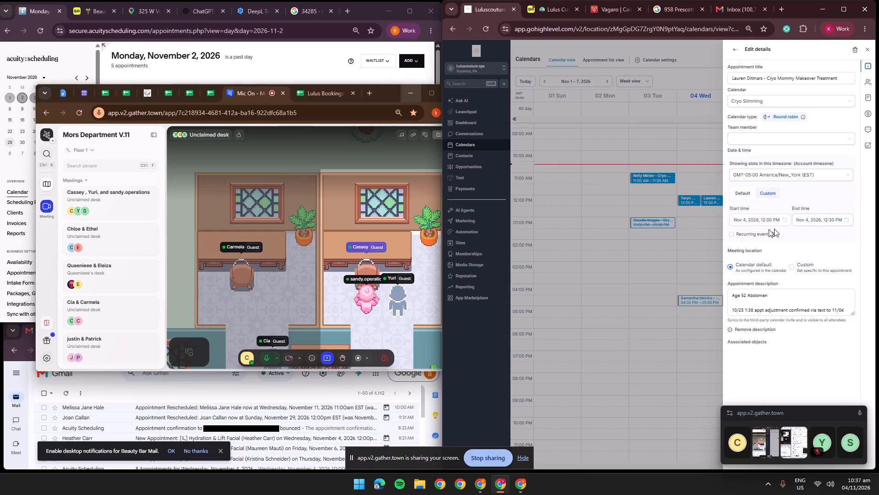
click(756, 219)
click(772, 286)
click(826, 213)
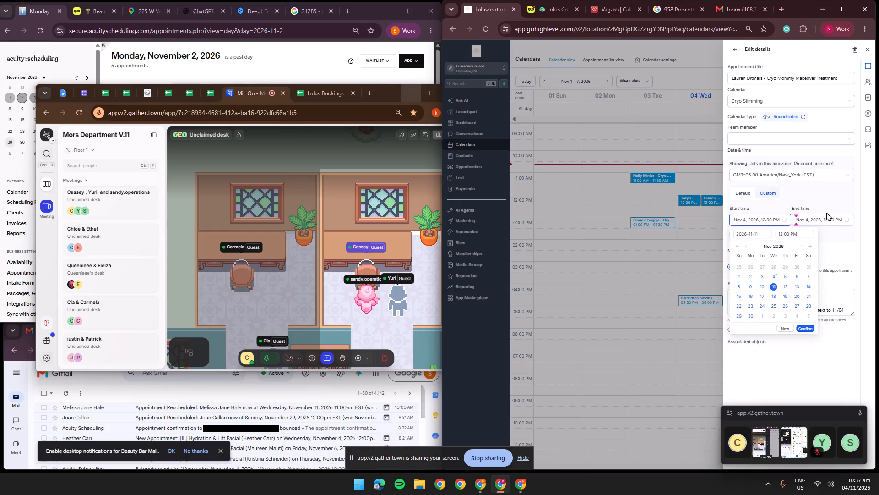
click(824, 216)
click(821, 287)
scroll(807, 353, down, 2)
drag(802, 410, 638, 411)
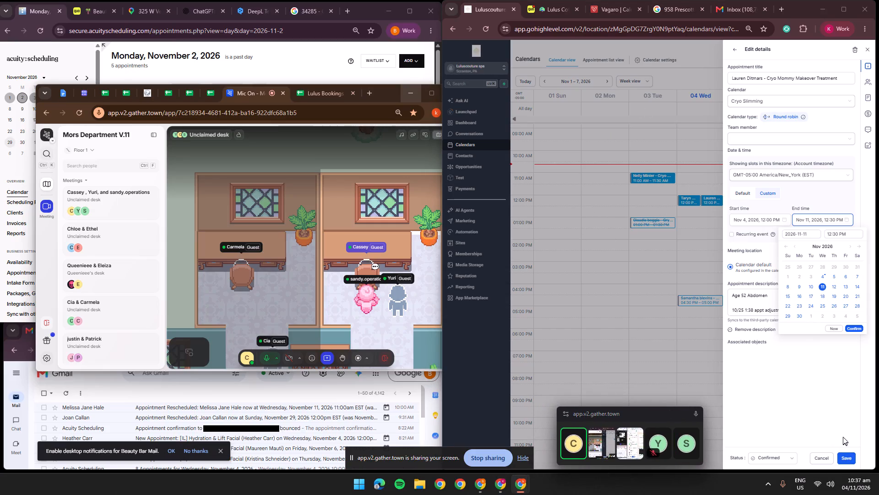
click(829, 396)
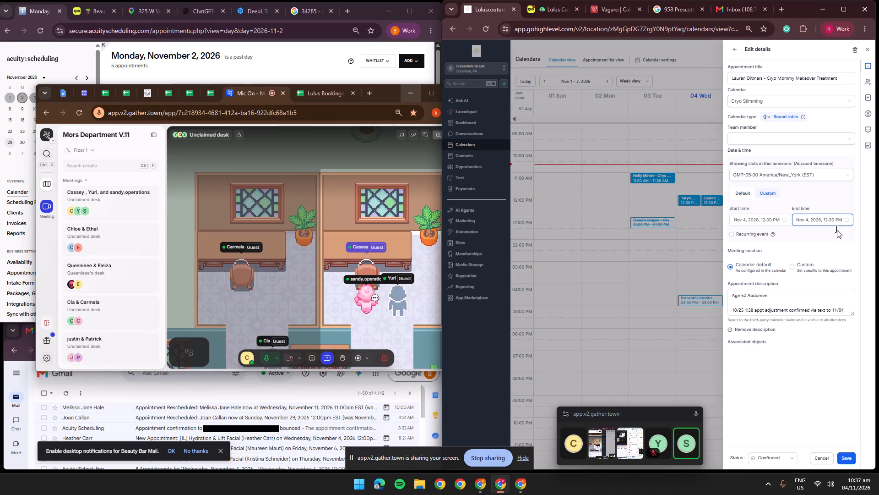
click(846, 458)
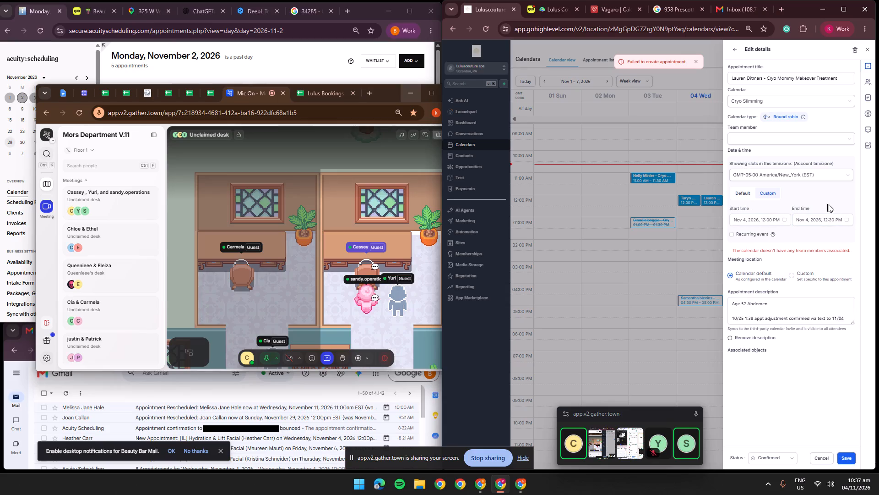
Highlight the validation message below the appointment's date and time, and leave the edit without saving.
key(shift+super+s)
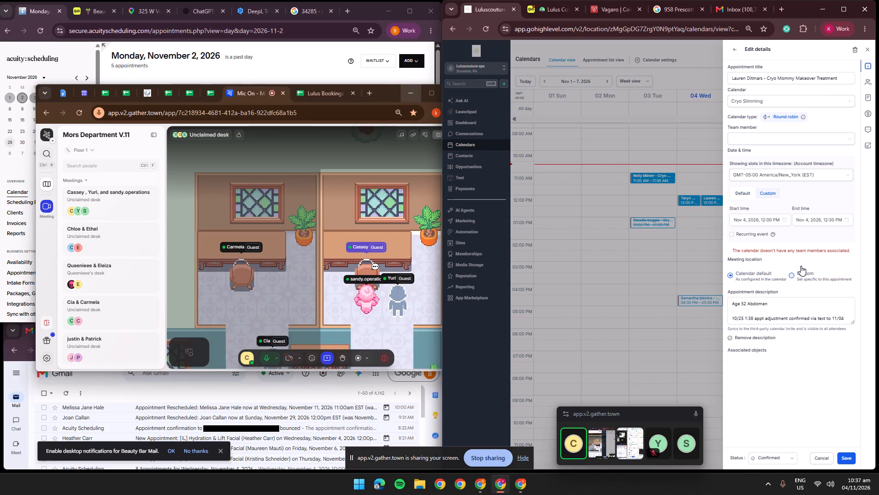
click(503, 15)
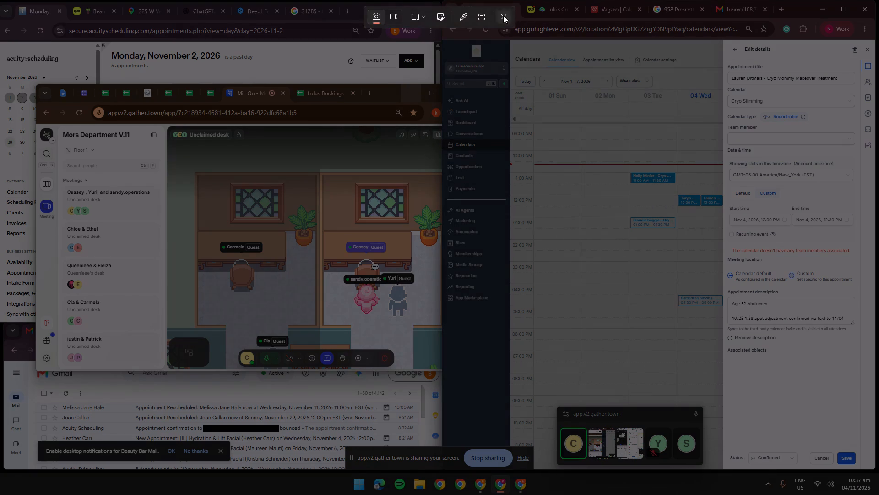
drag(731, 249, 858, 252)
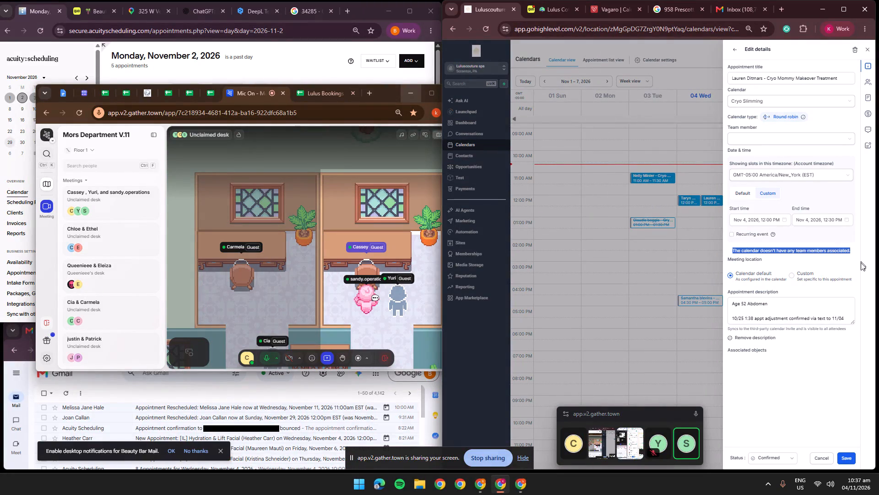
click(857, 322)
scroll(841, 352, down, 2)
drag(639, 411, 693, 418)
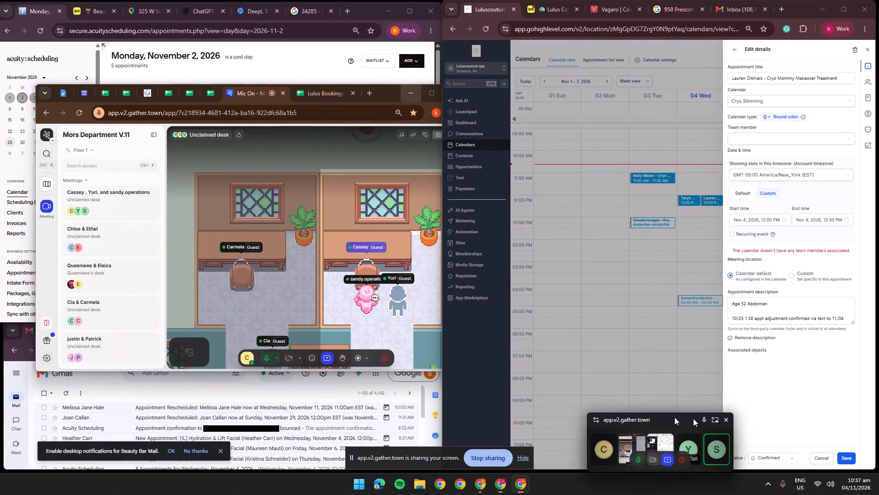
drag(693, 418, 785, 385)
click(823, 457)
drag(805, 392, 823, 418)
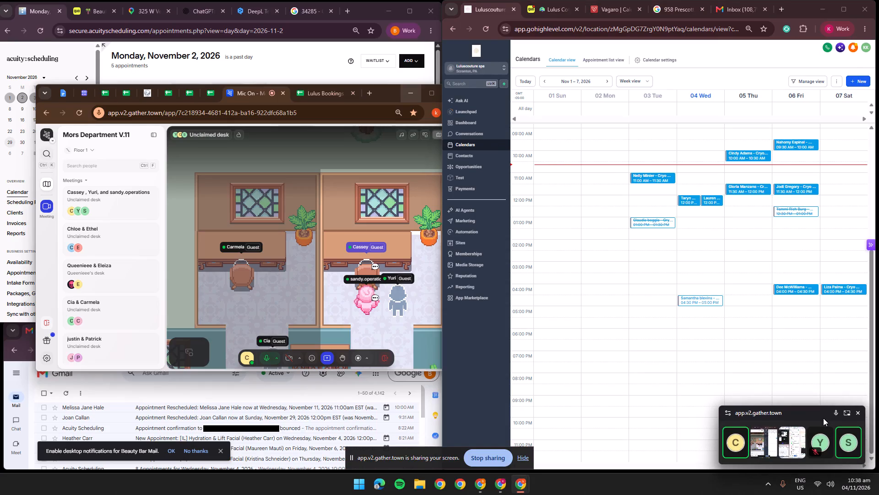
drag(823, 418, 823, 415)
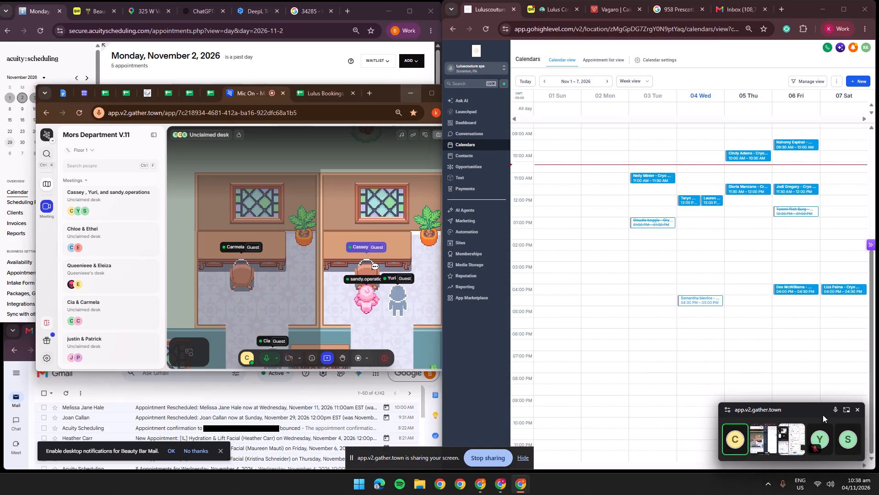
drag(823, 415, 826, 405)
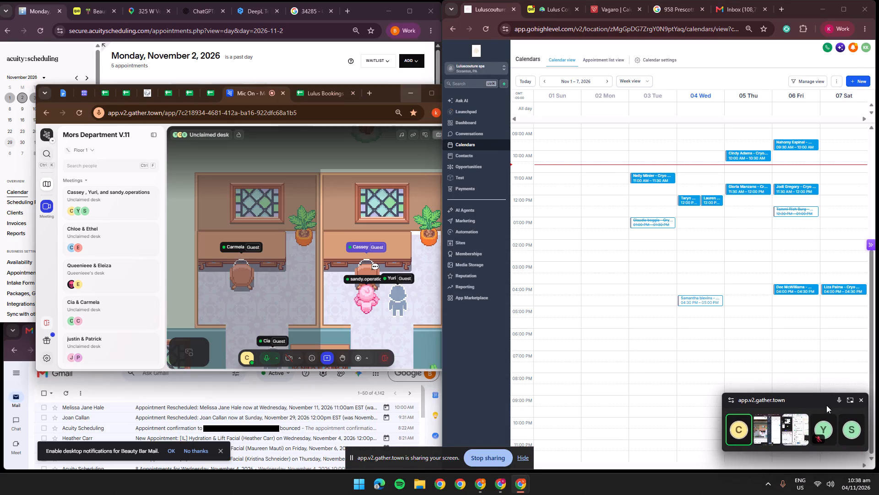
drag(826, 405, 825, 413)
Clear the Gather window out of the way and show today's Acuity day schedule, Wednesday, November 4.
click(405, 90)
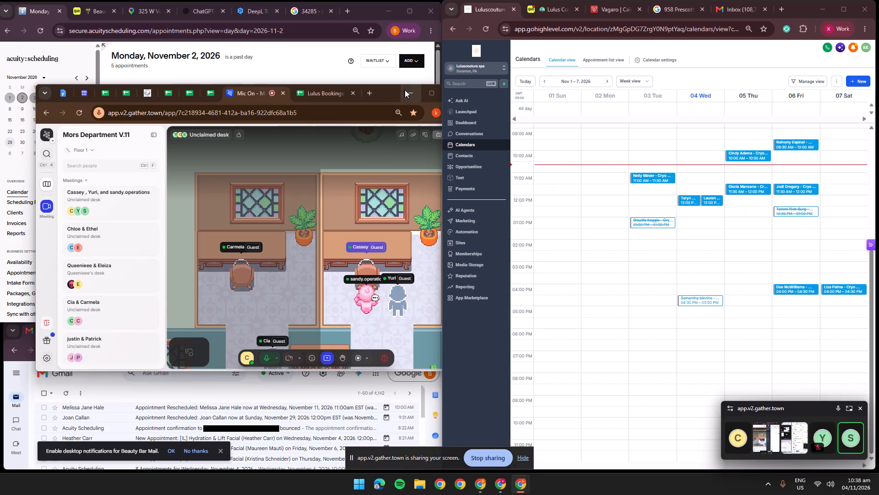
click(132, 84)
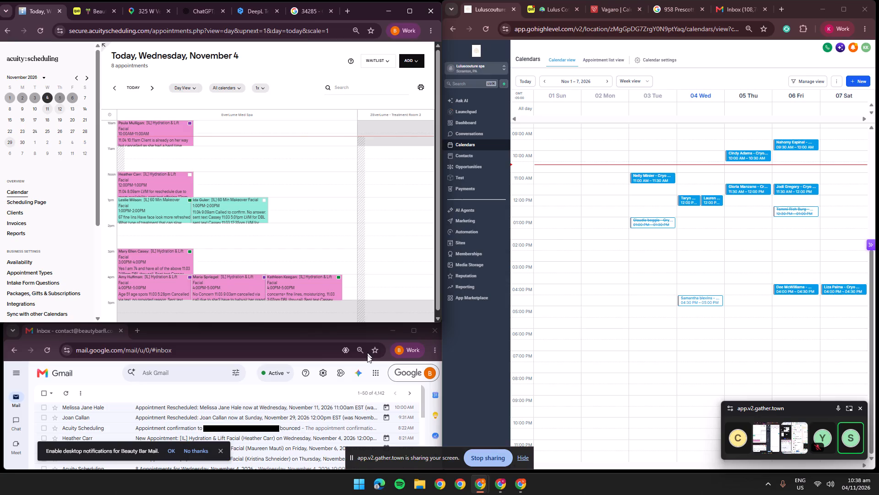
Switch to the Lulus Bookings and Arrivals spreadsheet and look at the Nov 1 - Nov 7 row.
click(525, 486)
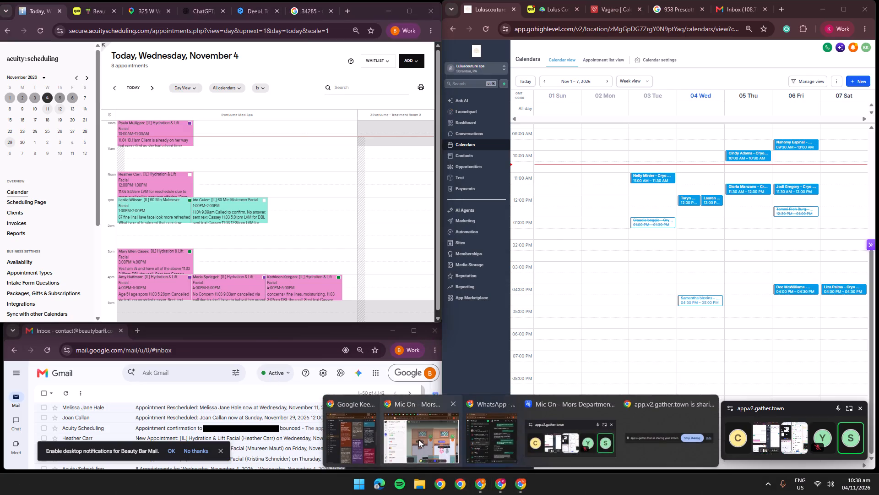
click(407, 438)
click(321, 95)
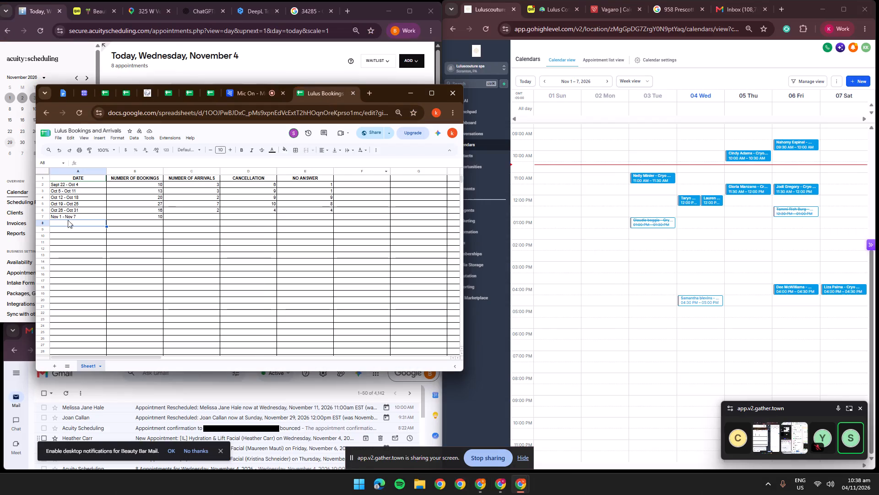
double_click(86, 215)
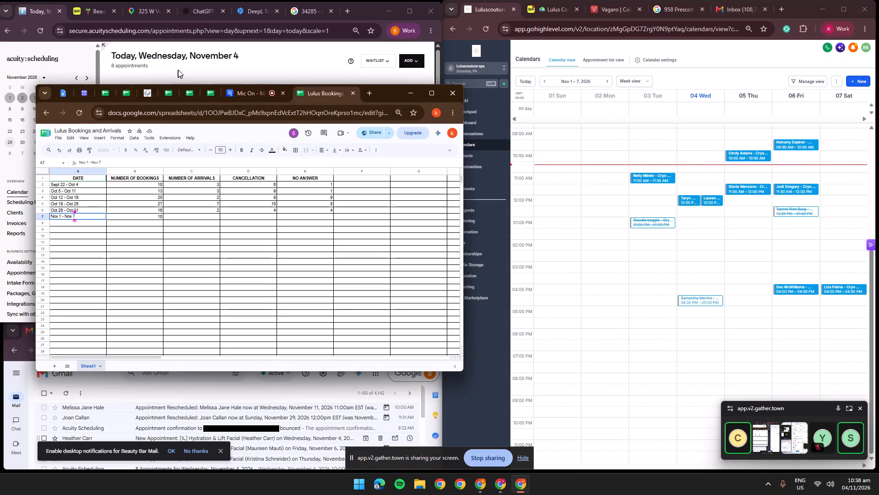
Return to the GoHighLevel weekly calendar and check the notes of the Tuesday, Nov 3, 11:00 AM appointment.
click(178, 69)
click(526, 491)
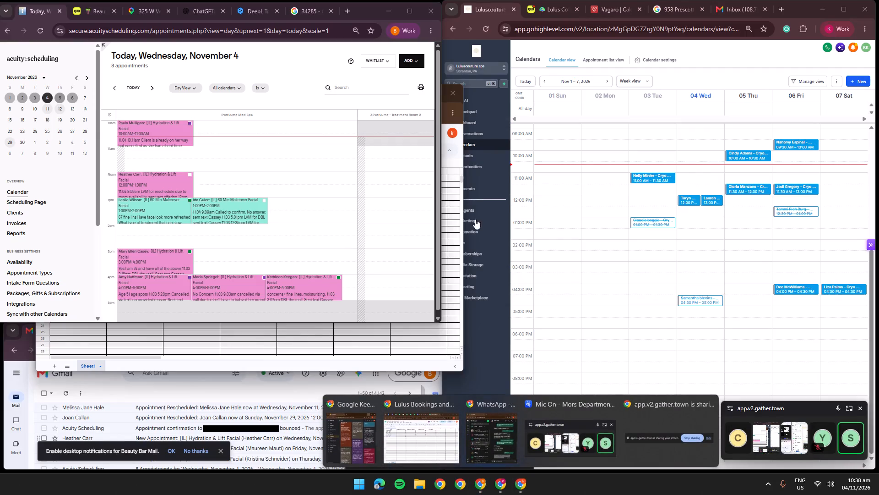
click(713, 204)
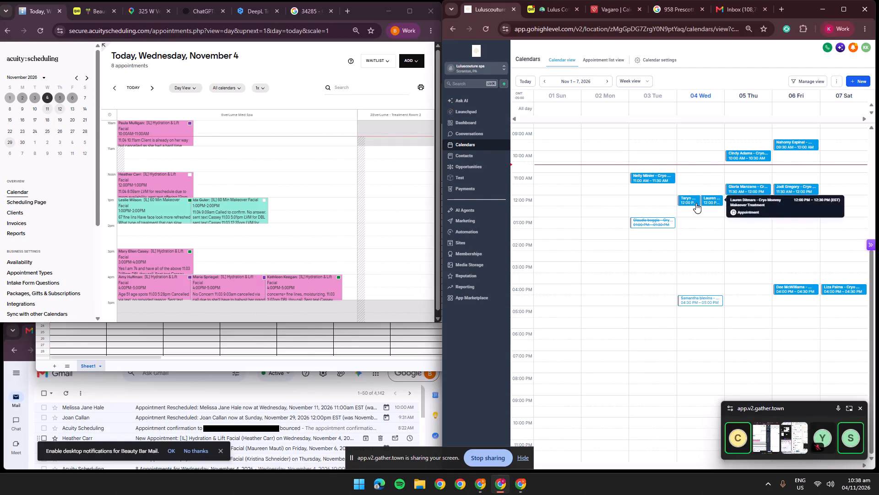
click(688, 202)
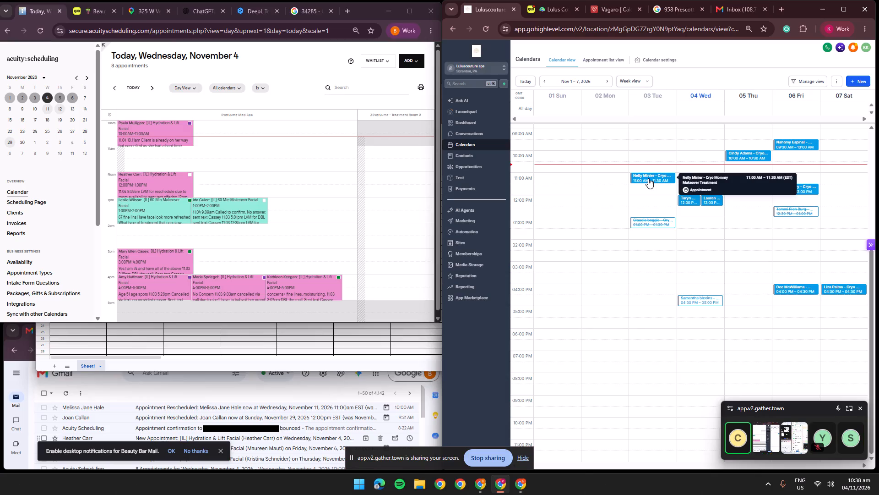
click(648, 178)
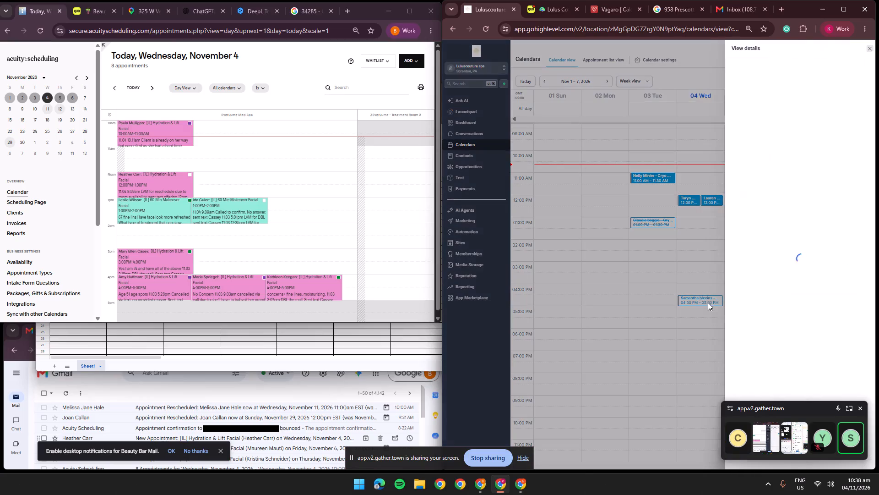
scroll(781, 231, down, 2)
scroll(805, 341, up, 2)
scroll(817, 342, down, 2)
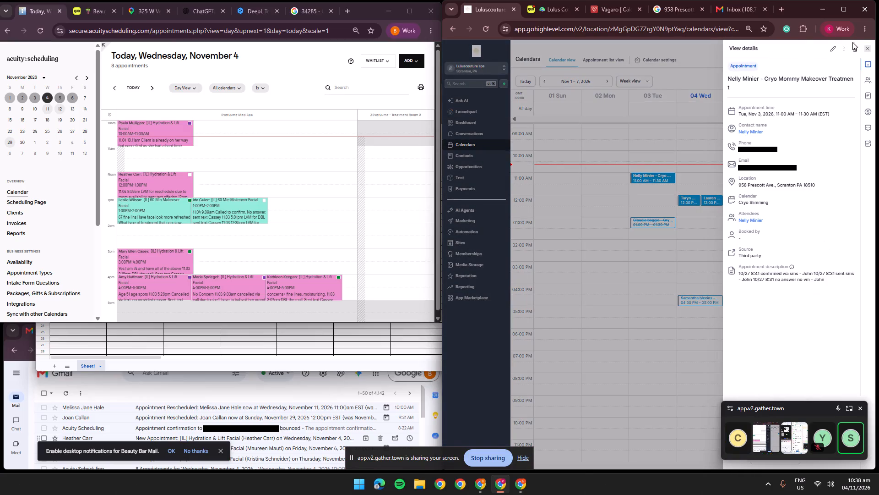
click(870, 48)
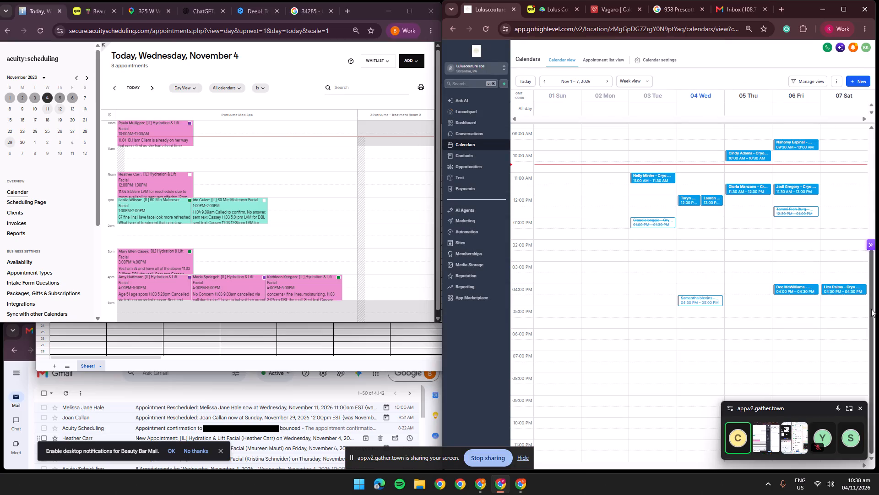
drag(872, 311, 878, 357)
Switch to Vagaro and check the day schedules for Wednesday, Nov 4, and Tuesday, Nov 3, 2026.
click(614, 14)
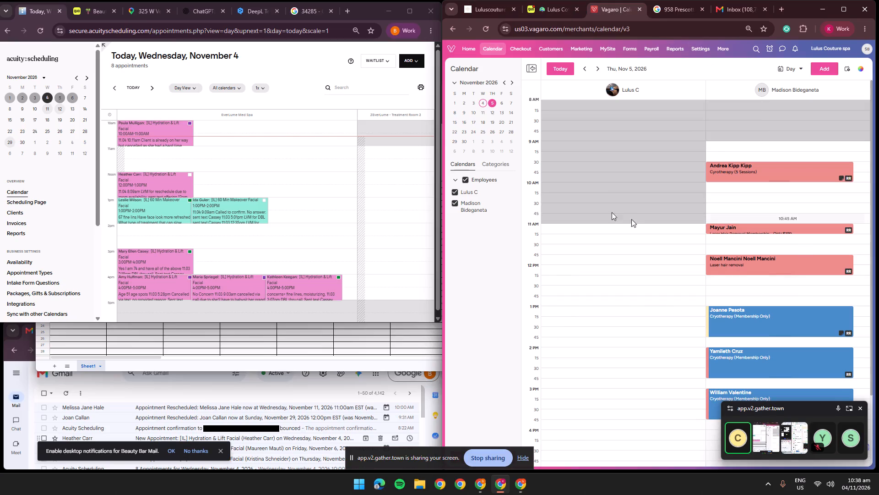
click(590, 69)
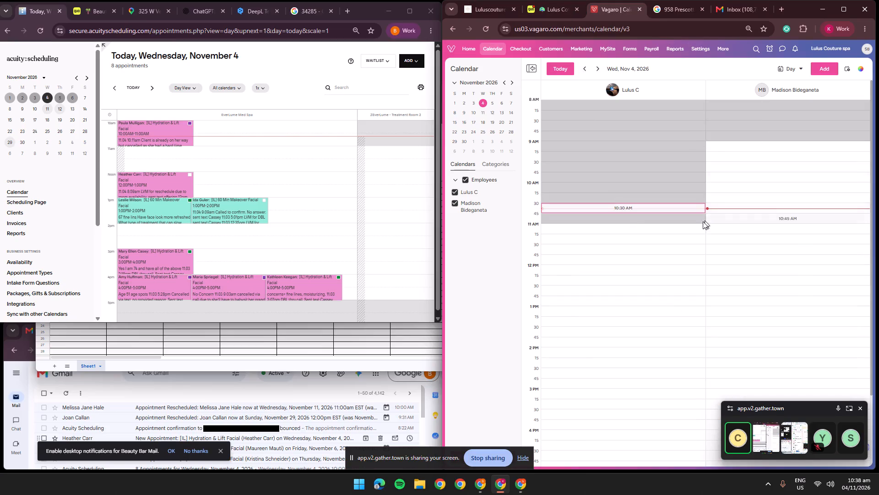
click(584, 68)
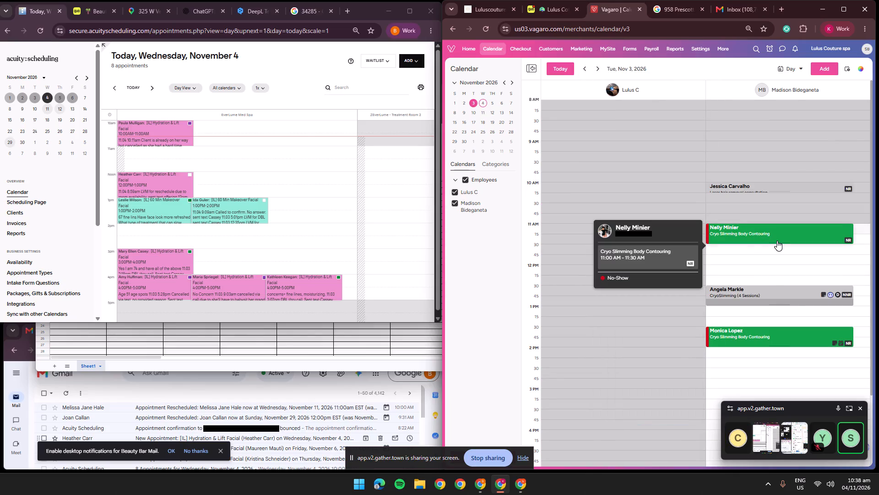
Switch to Quo, uncover the Thursday 11:30 AM client's conversation, and read the client's latest message about rebooking.
click(543, 9)
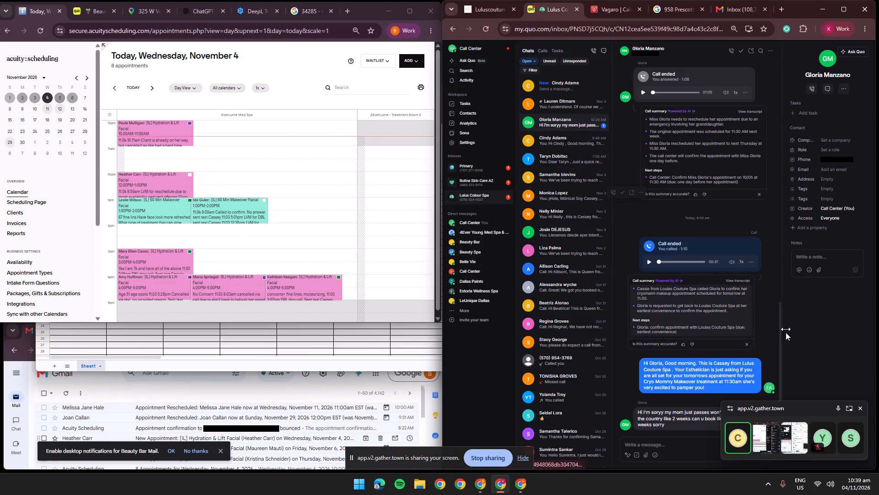
click(783, 398)
drag(791, 408, 798, 353)
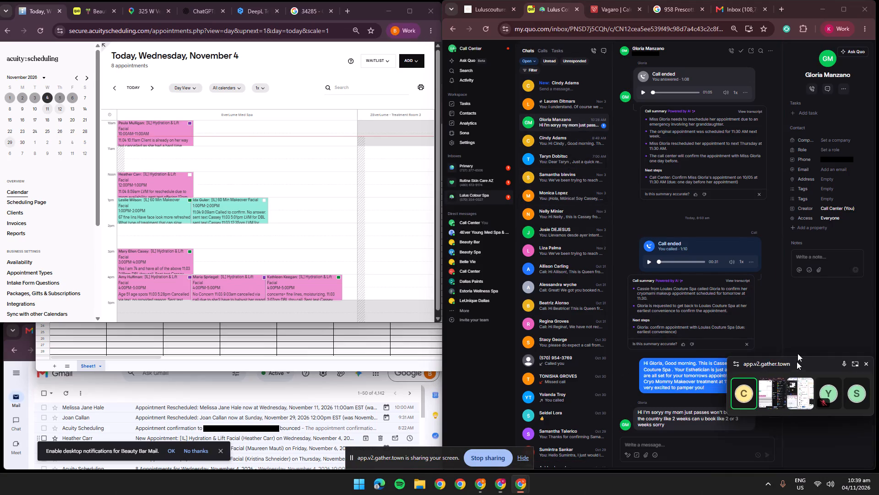
drag(798, 353, 798, 175)
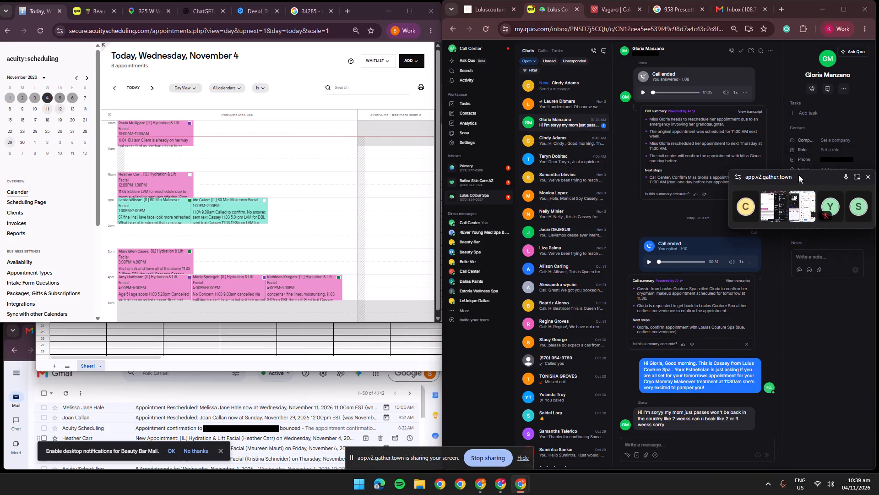
drag(798, 175, 798, 170)
click(705, 420)
click(727, 421)
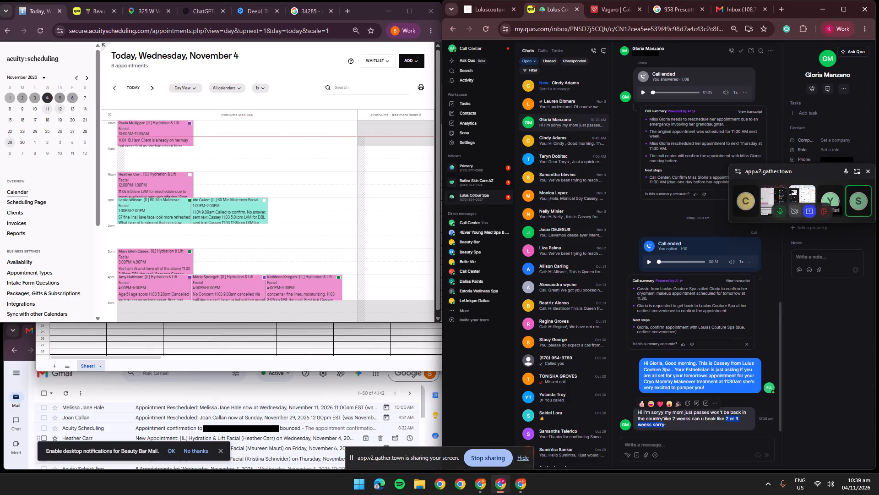
click(742, 429)
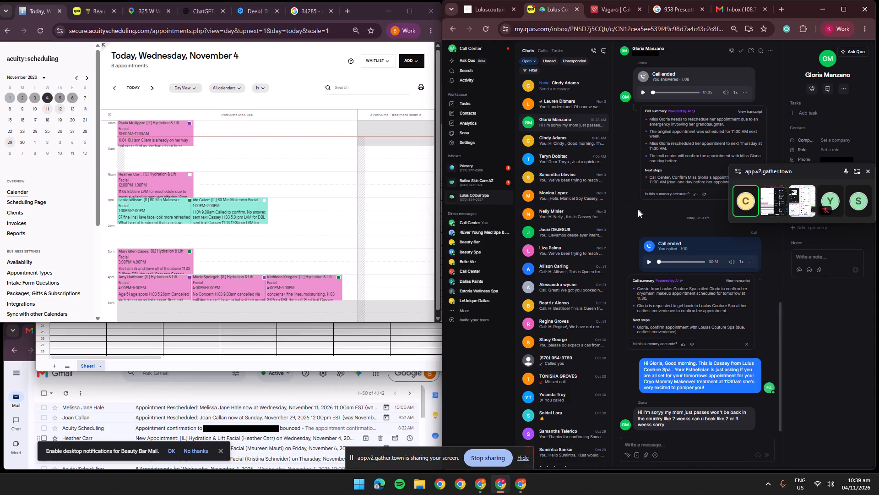
drag(648, 416, 693, 425)
click(695, 439)
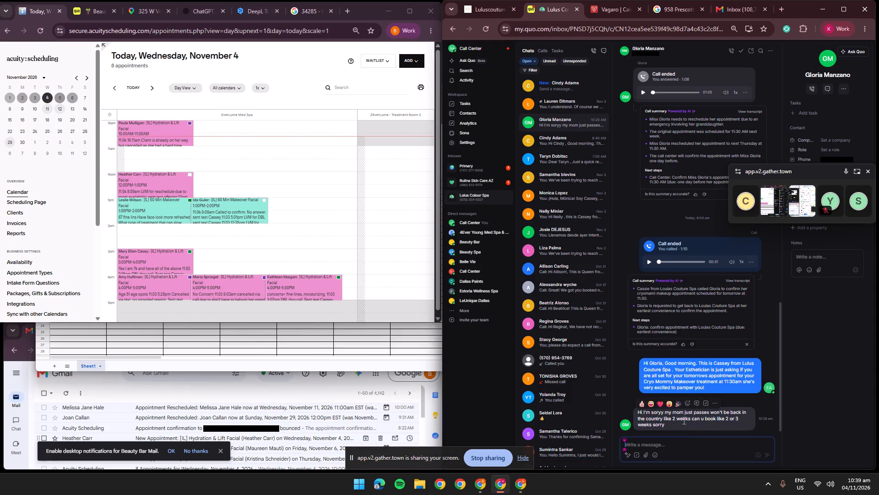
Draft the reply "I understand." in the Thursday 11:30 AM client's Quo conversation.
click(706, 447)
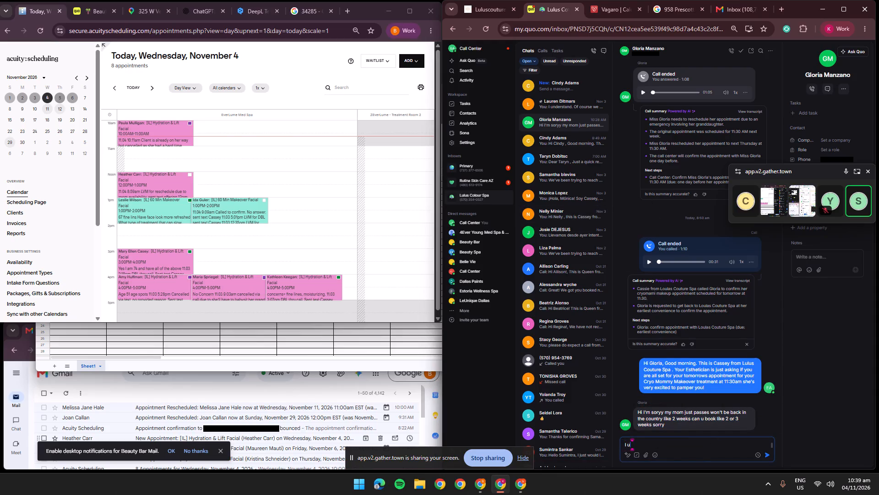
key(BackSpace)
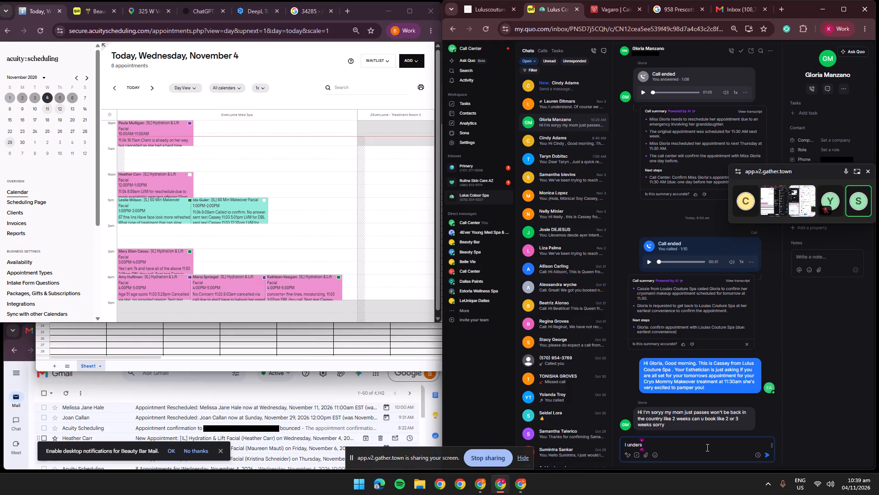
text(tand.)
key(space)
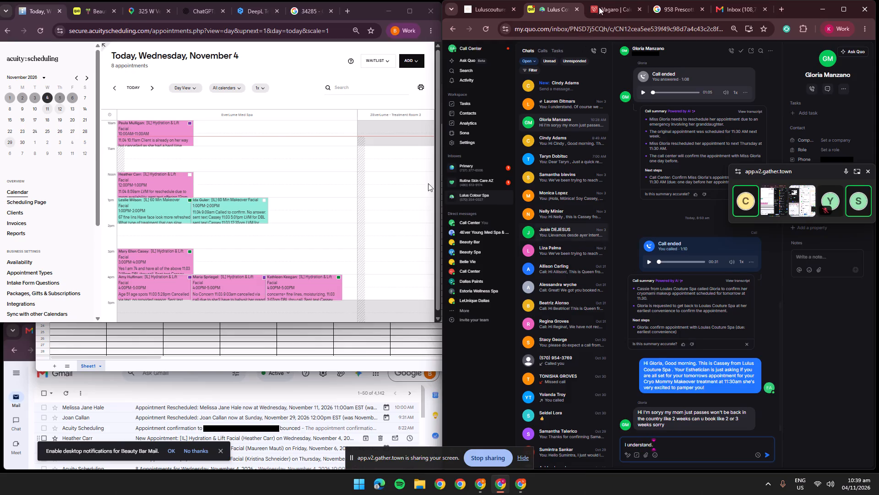
Switch to the GoHighLevel calendar, move the meeting overlay clear of it, and check the Nov 8–14 week and its Wednesday 11:00 AM appointment.
click(476, 11)
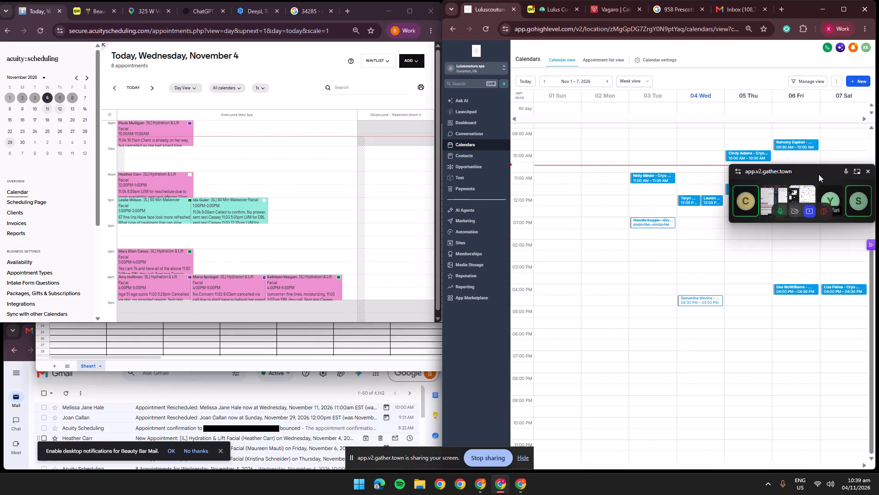
drag(819, 174, 806, 412)
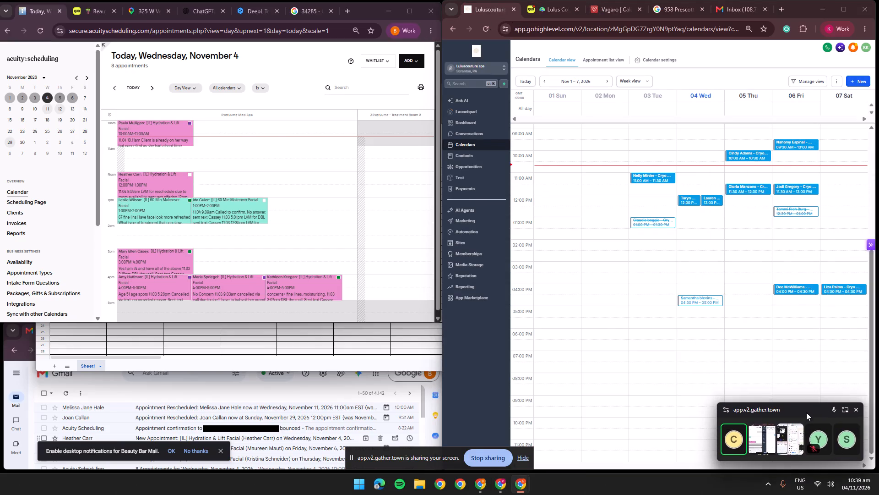
drag(806, 412, 810, 411)
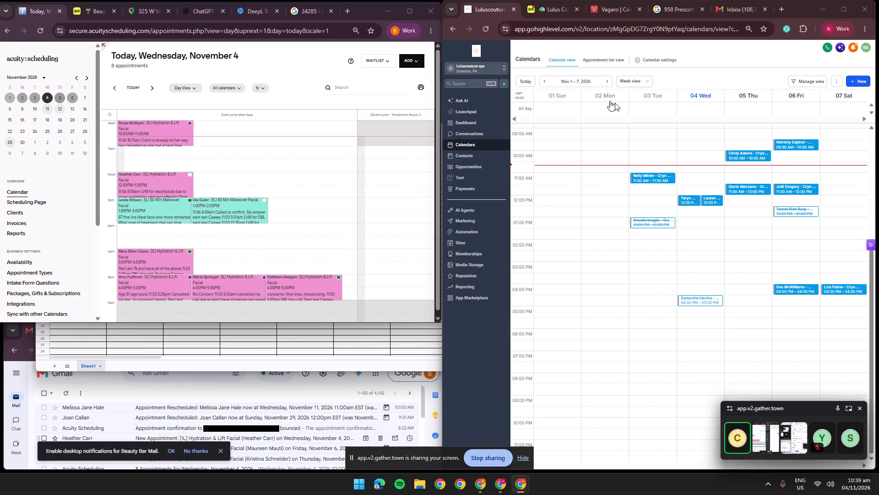
click(608, 81)
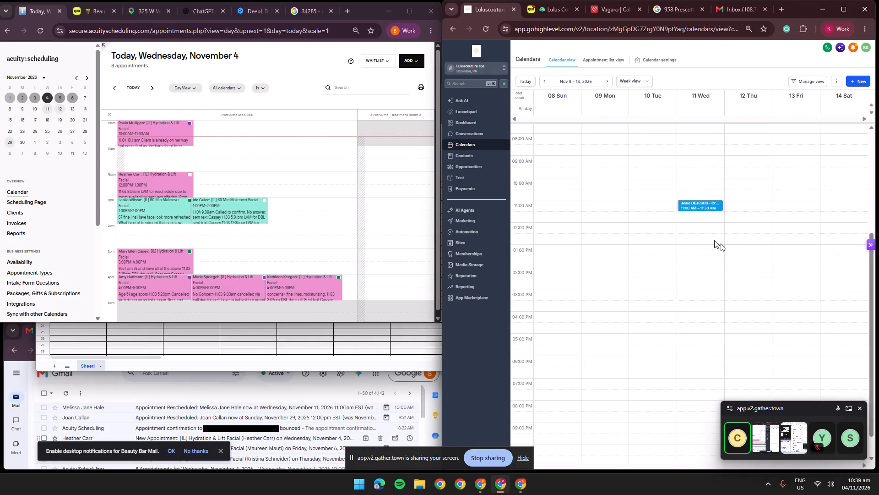
click(695, 205)
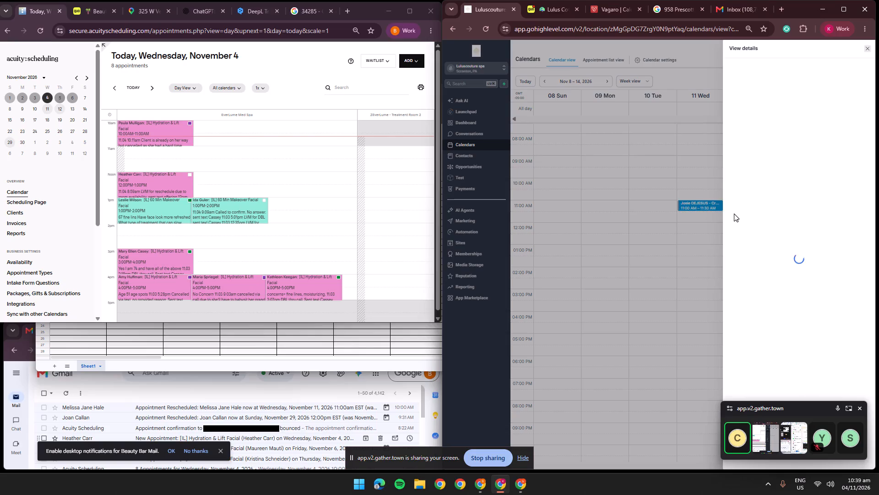
click(870, 47)
Review the unread conversations in the GoHighLevel team inbox and read through the message history of the topmost one.
click(476, 132)
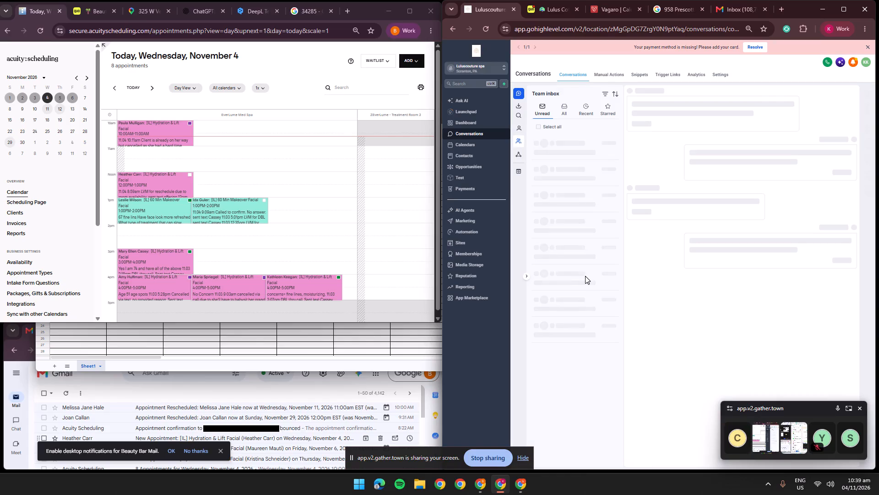
scroll(583, 273, up, 2)
scroll(583, 273, down, 2)
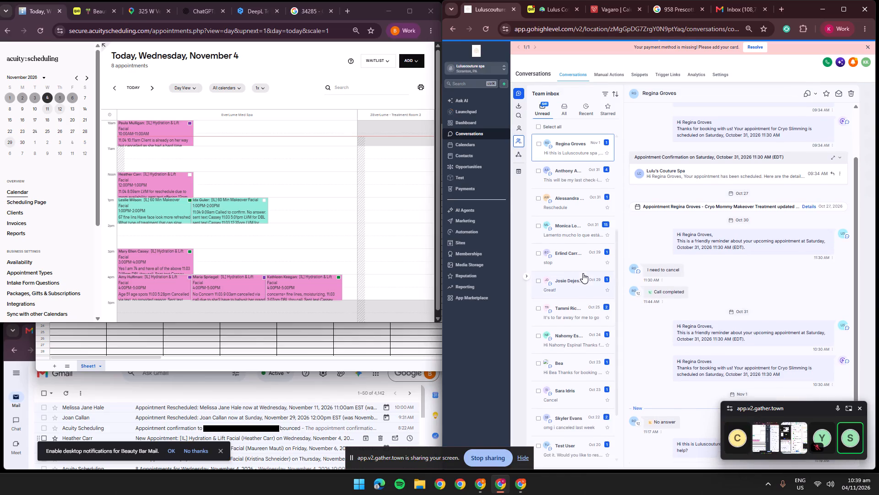
scroll(581, 294, up, 3)
scroll(582, 368, up, 4)
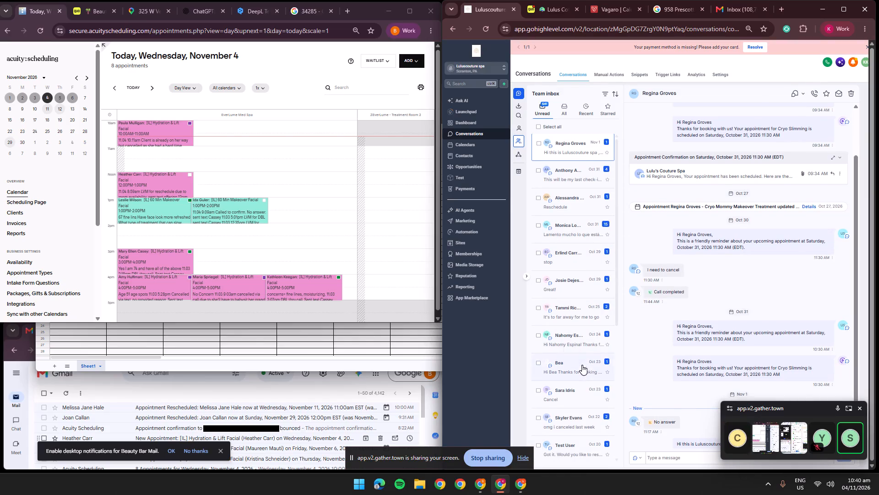
scroll(580, 320, up, 1)
scroll(580, 320, down, 2)
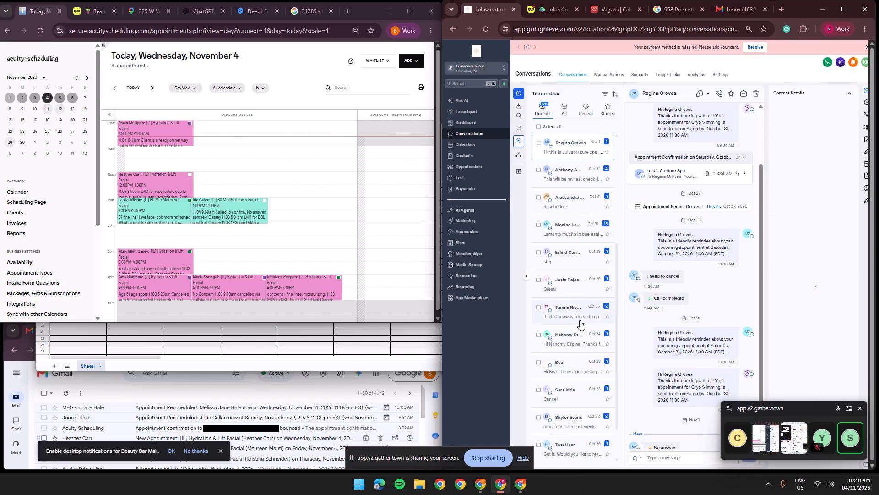
scroll(579, 338, up, 3)
scroll(597, 381, up, 2)
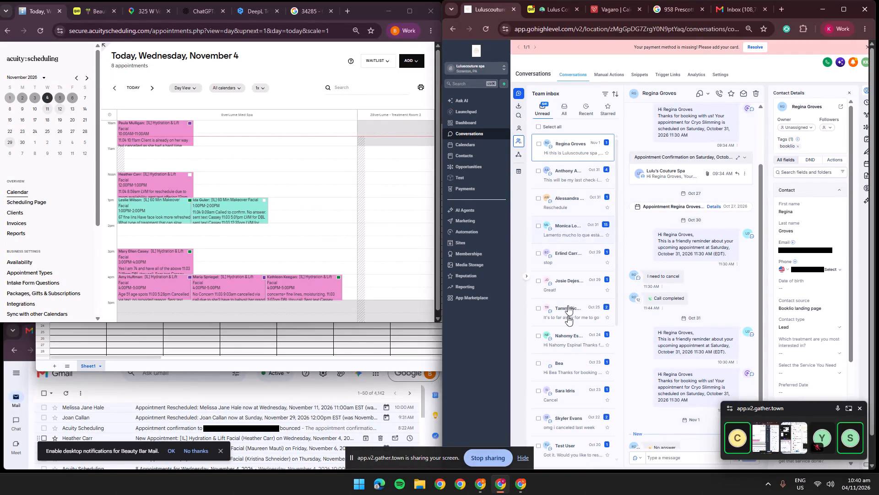
scroll(729, 342, up, 1)
scroll(703, 374, up, 1)
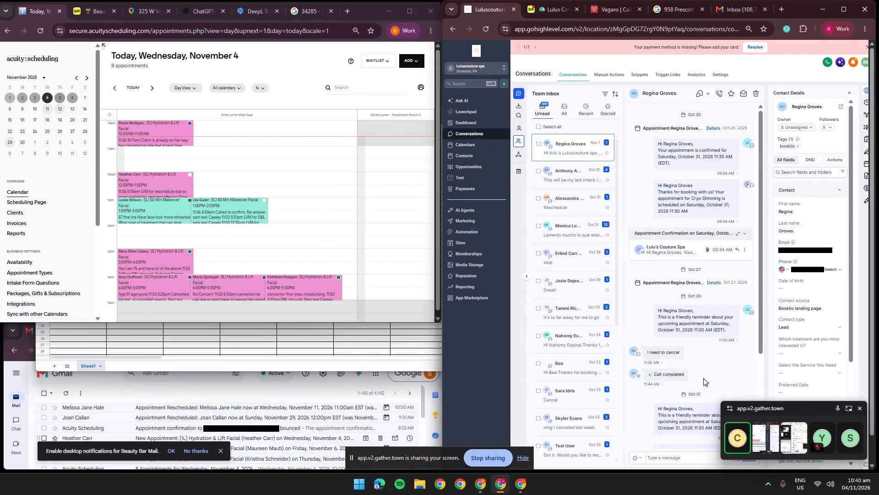
scroll(701, 389, up, 1)
scroll(700, 390, down, 6)
scroll(698, 394, up, 4)
scroll(698, 394, down, 5)
scroll(698, 394, up, 4)
scroll(698, 394, down, 4)
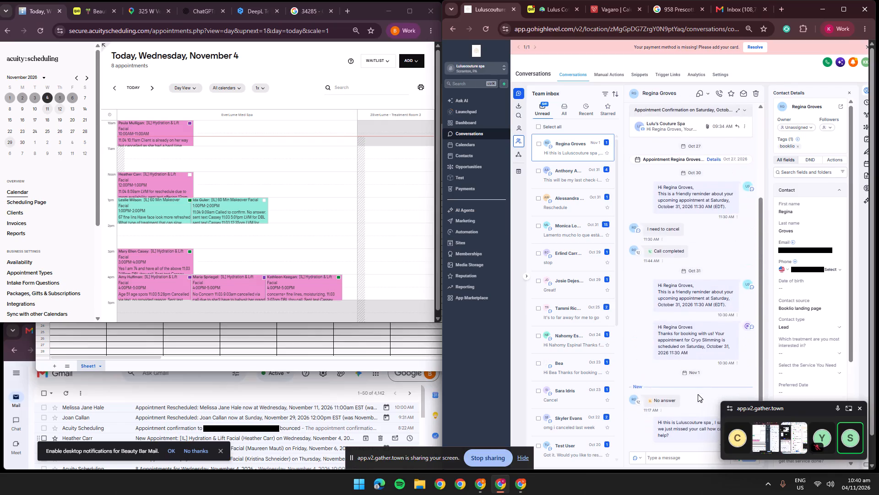
scroll(698, 394, up, 2)
scroll(698, 394, down, 2)
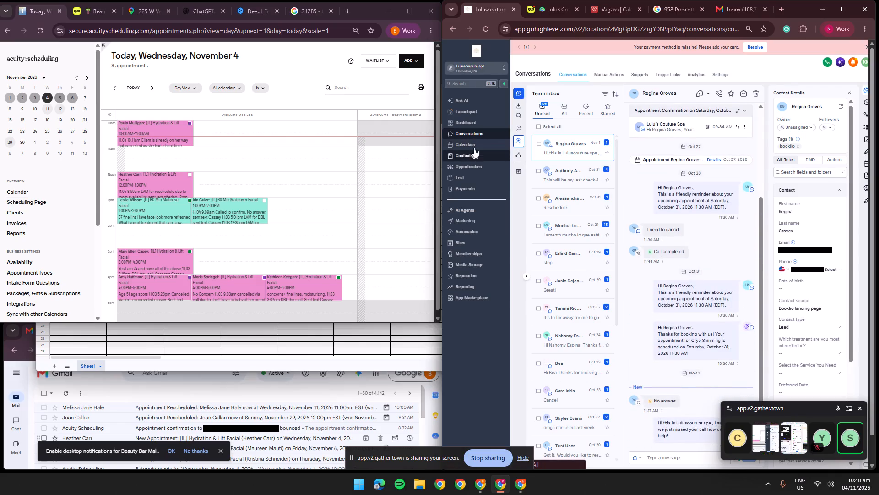
Return to the GoHighLevel calendar, dismiss the payment banner, and look over the Nov 1–7, 2026 appointments.
click(477, 143)
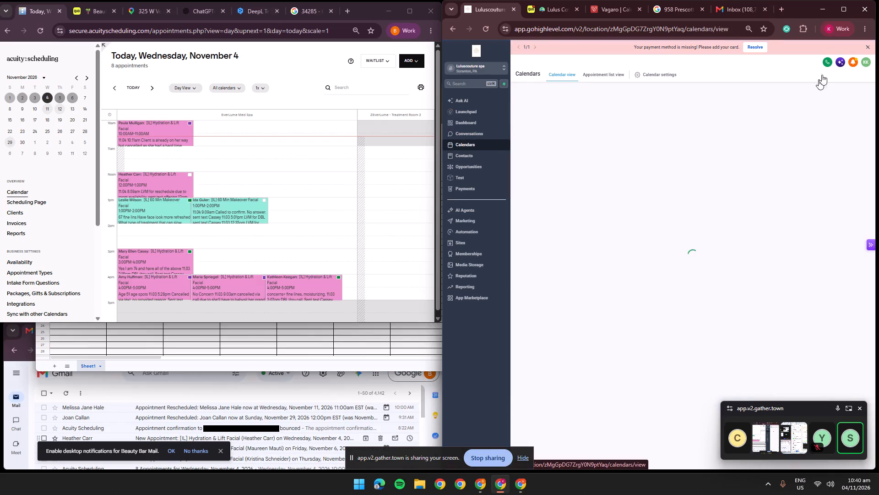
click(868, 48)
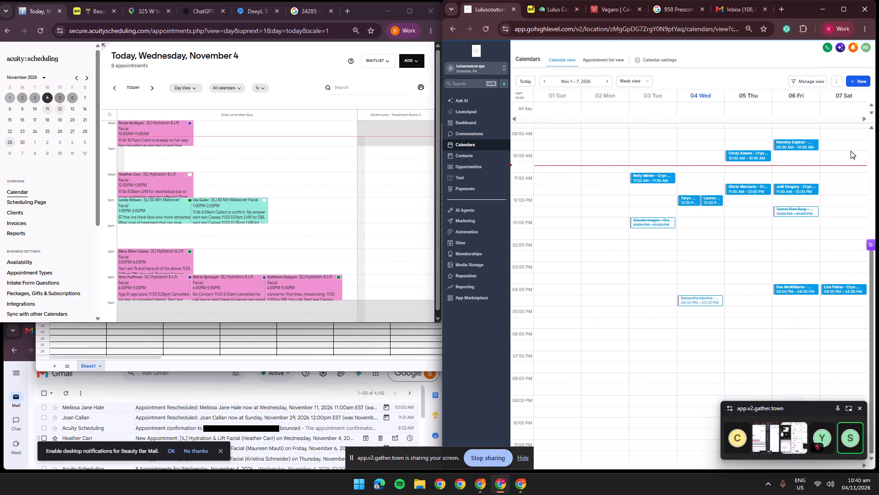
scroll(806, 258, down, 1)
scroll(750, 316, up, 1)
scroll(748, 316, down, 2)
scroll(745, 319, up, 3)
scroll(709, 343, down, 4)
scroll(646, 335, up, 1)
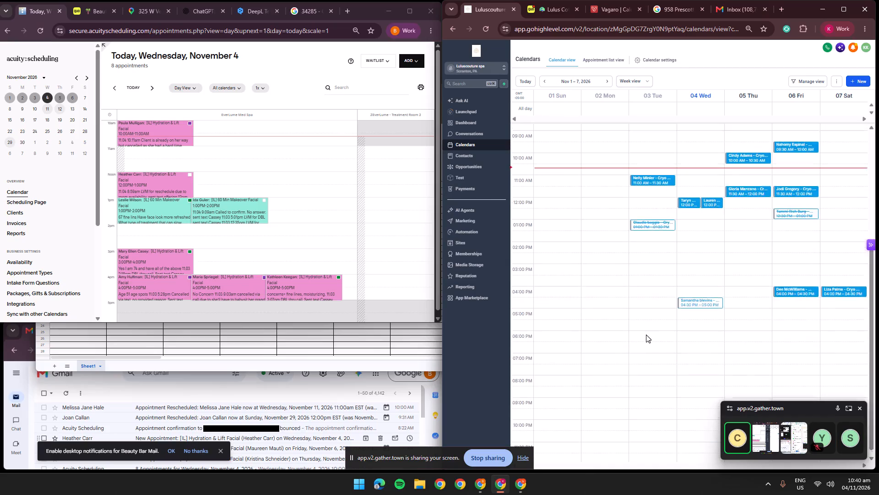
scroll(646, 333, down, 4)
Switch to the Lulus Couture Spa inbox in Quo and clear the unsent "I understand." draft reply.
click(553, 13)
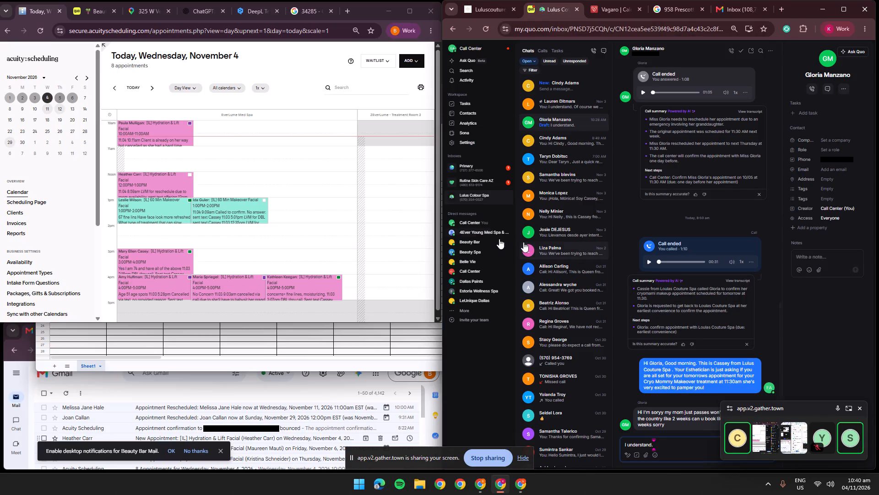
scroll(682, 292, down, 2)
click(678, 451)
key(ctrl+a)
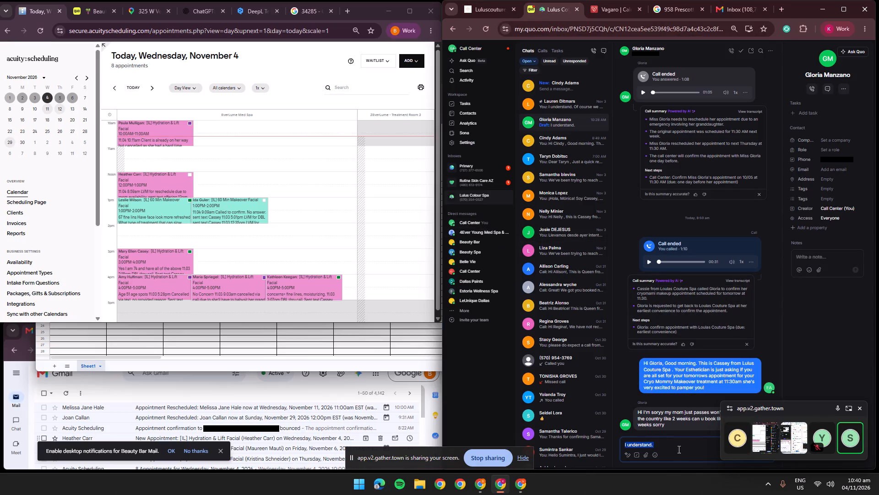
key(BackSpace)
Return to the Gather meeting, stop sharing the screen, and put the meeting window out of the way.
click(850, 406)
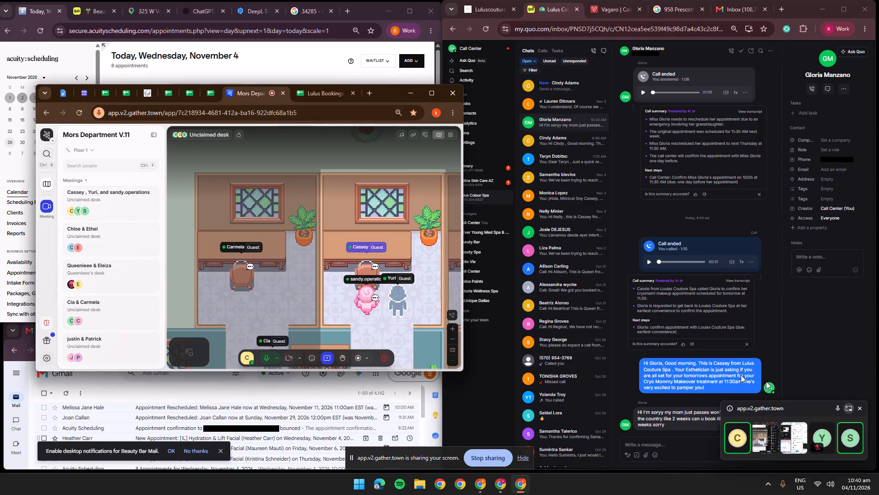
click(327, 359)
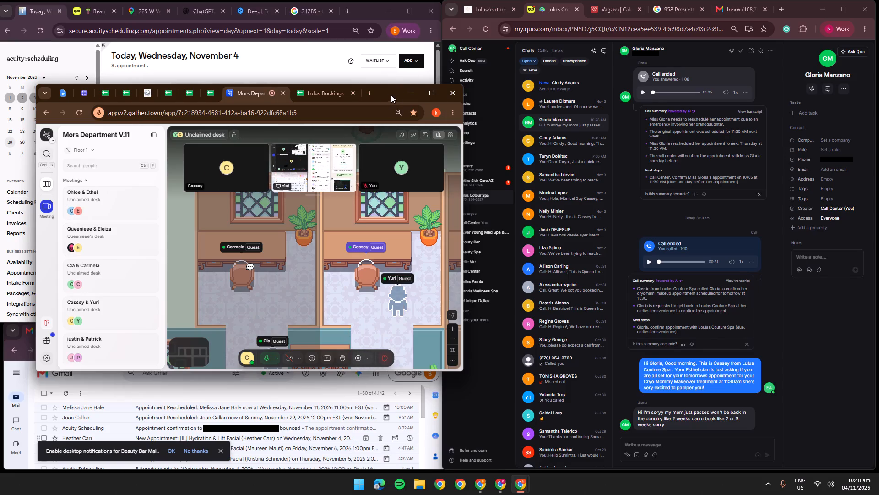
click(402, 91)
In Acuity Scheduling, open the Wednesday, November 4, 12:00 PM appointment and copy the client's phone number.
click(134, 91)
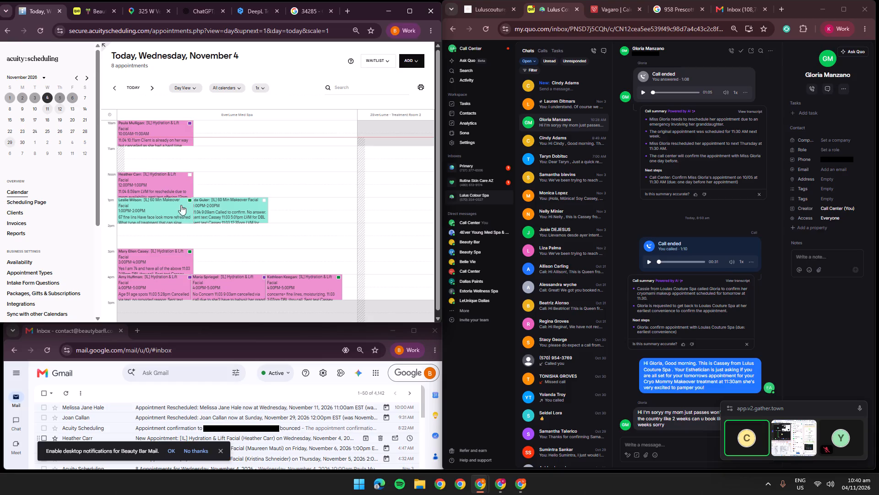
click(168, 186)
drag(431, 140, 385, 132)
key(ctrl+c)
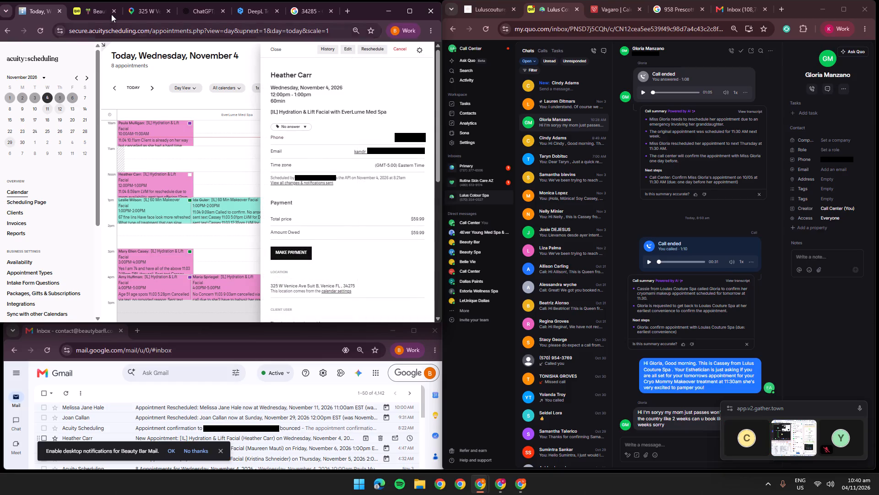
key(ctrl+c)
Switch to the Beauty Bar inbox in Quo and start a new conversation using the copied phone number as recipient.
click(89, 9)
click(229, 125)
click(169, 50)
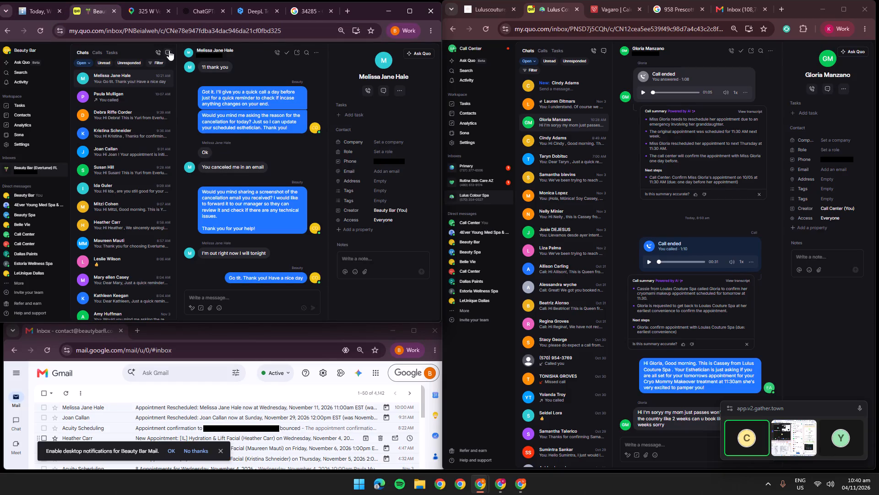
click(152, 79)
click(224, 52)
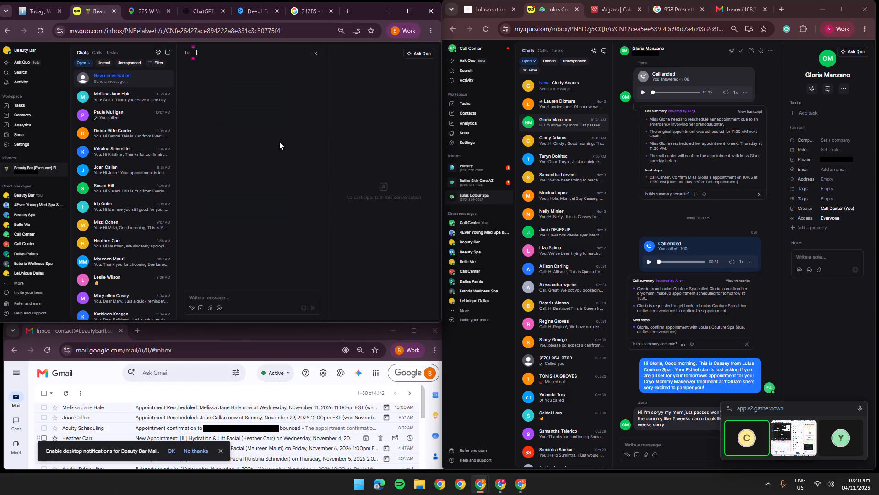
key(ctrl+v)
click(279, 142)
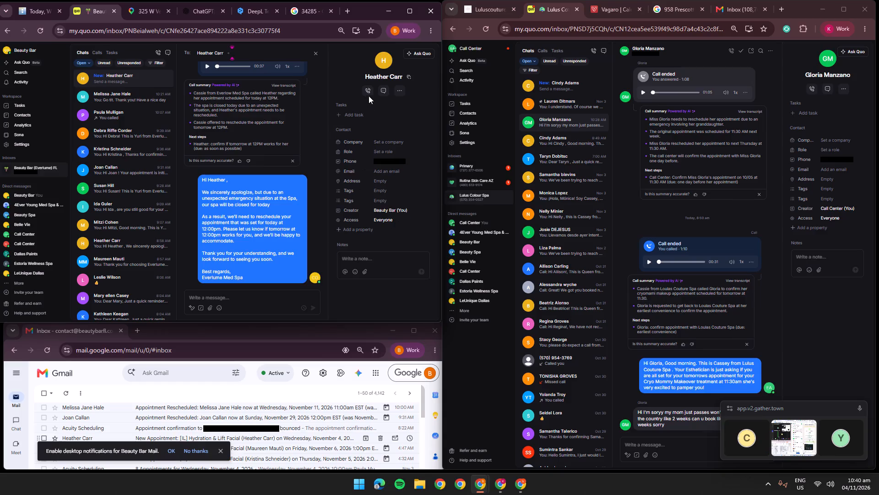
Call the client of the 12:00 PM appointment from the Beauty Bar conversation in Quo, keeping the page from reloading.
click(369, 96)
click(292, 253)
click(44, 26)
click(45, 14)
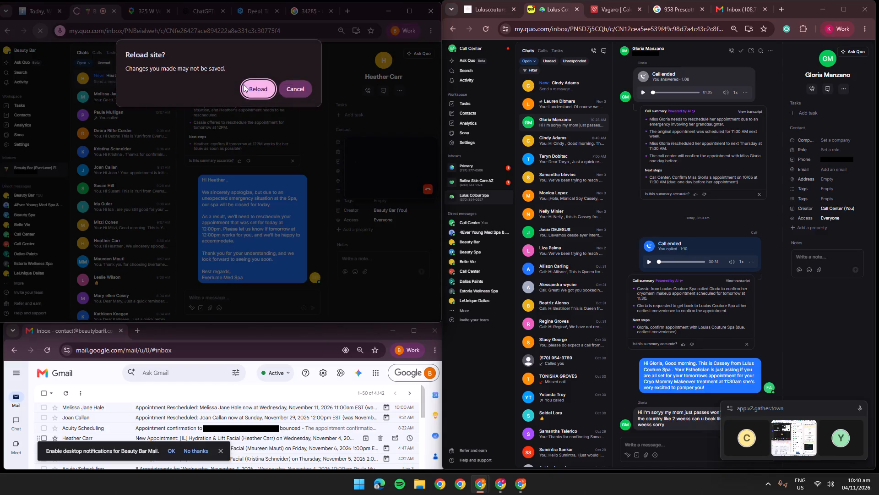
click(312, 89)
click(295, 89)
In Acuity Scheduling, add "11.04 10:40am Called to confirm. No answer. Cassey" above the 12:00 PM appointment's existing notes and save it.
click(39, 11)
scroll(284, 192, down, 3)
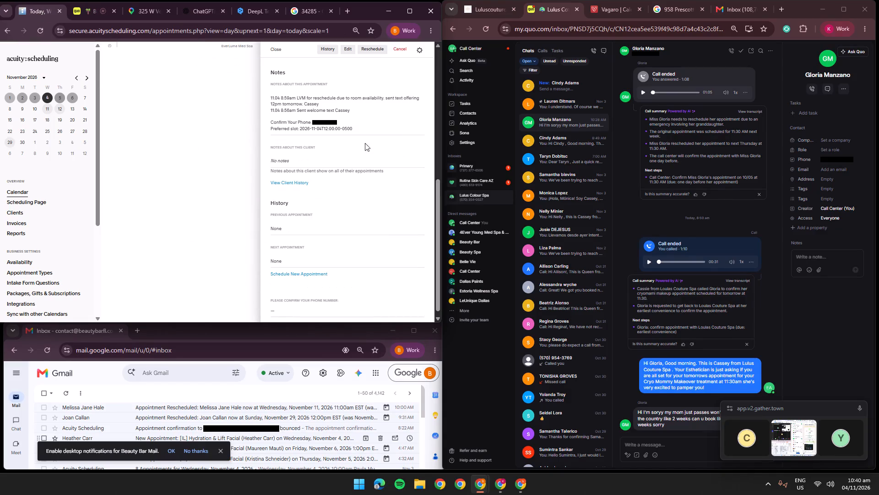
click(382, 115)
key(Return)
key(Up)
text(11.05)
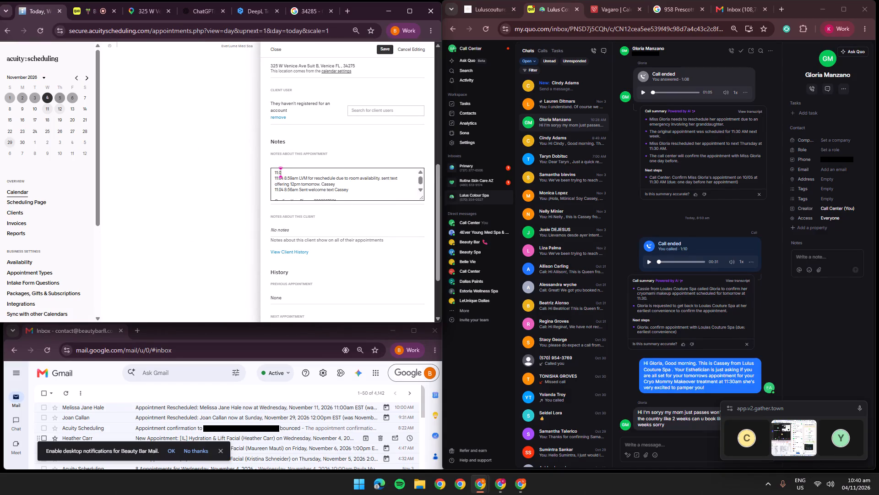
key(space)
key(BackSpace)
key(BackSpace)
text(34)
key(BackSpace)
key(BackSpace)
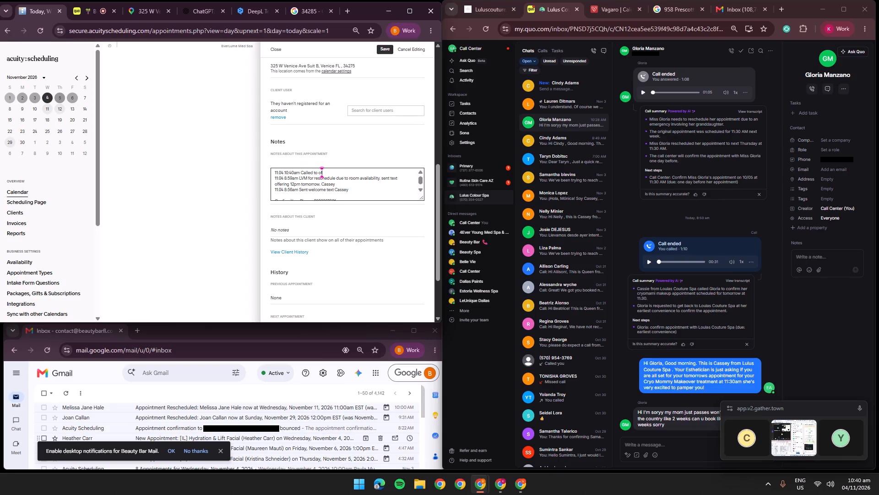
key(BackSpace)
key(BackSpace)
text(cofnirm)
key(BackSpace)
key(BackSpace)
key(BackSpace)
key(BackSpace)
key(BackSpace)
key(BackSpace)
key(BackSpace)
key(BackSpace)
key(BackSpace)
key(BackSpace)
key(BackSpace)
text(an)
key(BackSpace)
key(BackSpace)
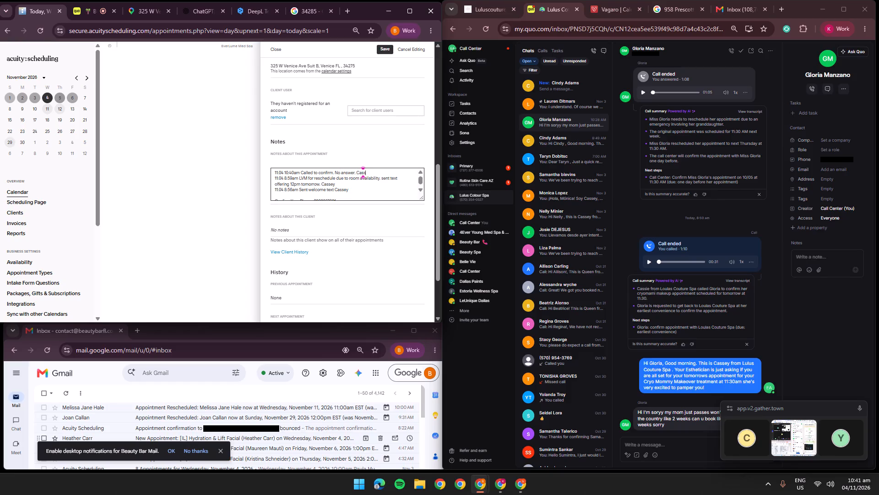
scroll(459, 172, up, 7)
click(387, 44)
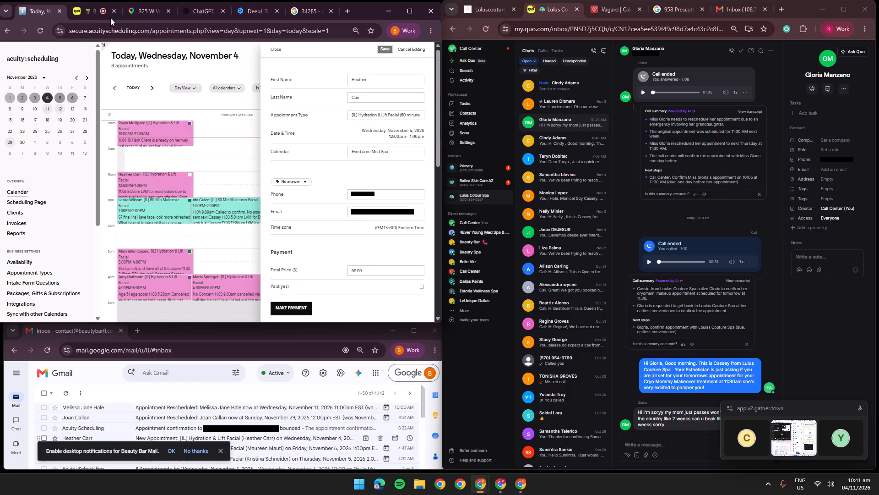
Return to the ongoing client call in Quo and mute the microphone.
click(92, 13)
click(354, 187)
click(288, 228)
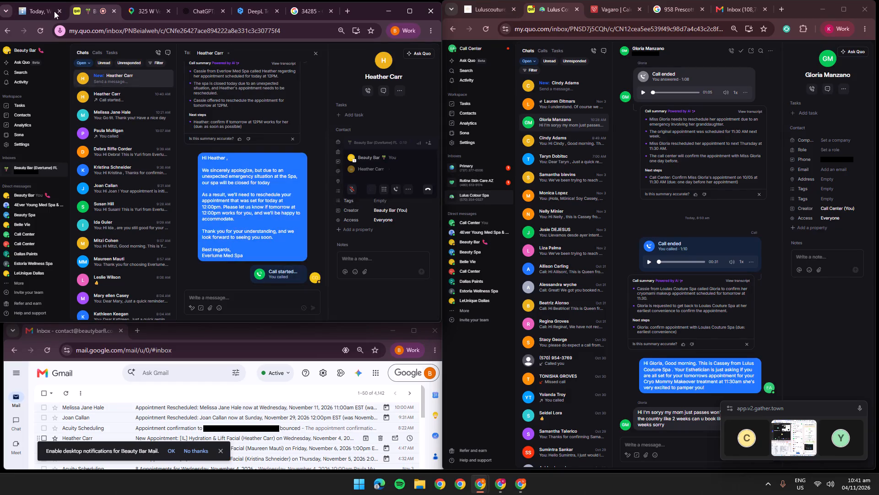
Copy the client's phone number from the Acuity appointment notes and start a new Beauty Bar conversation in Quo with it as recipient.
drag(42, 10, 38, 10)
scroll(285, 173, down, 8)
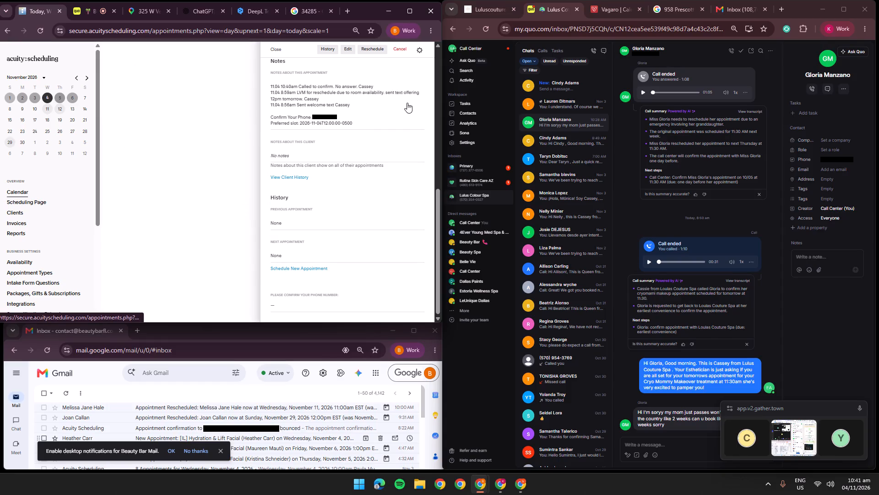
click(360, 104)
scroll(328, 179, down, 1)
double_click(325, 179)
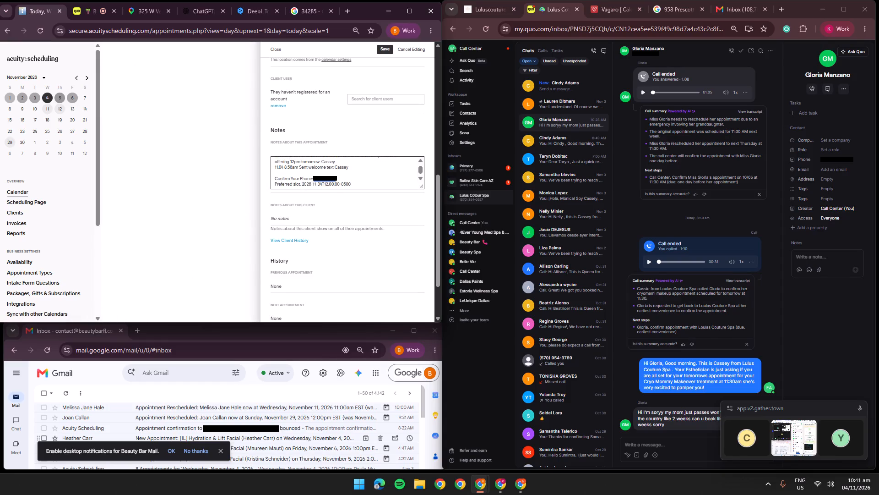
key(ctrl+c)
click(90, 11)
click(169, 52)
key(ctrl+v)
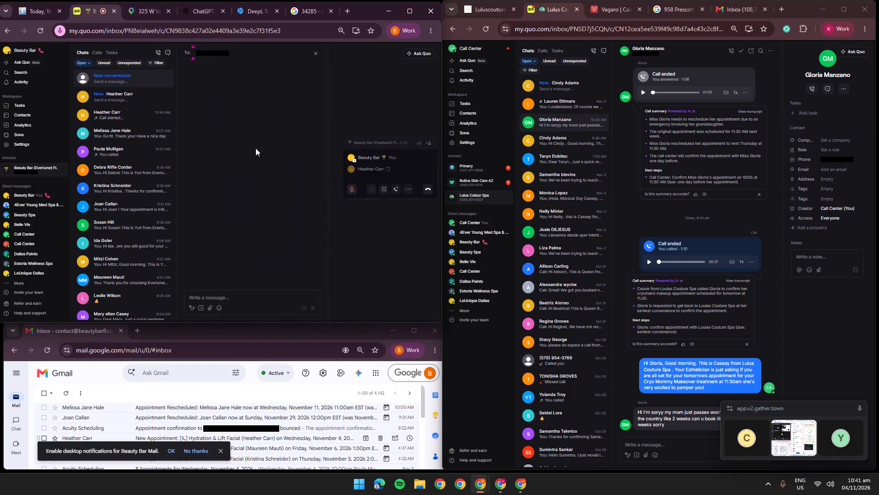
click(256, 136)
scroll(252, 247, down, 1)
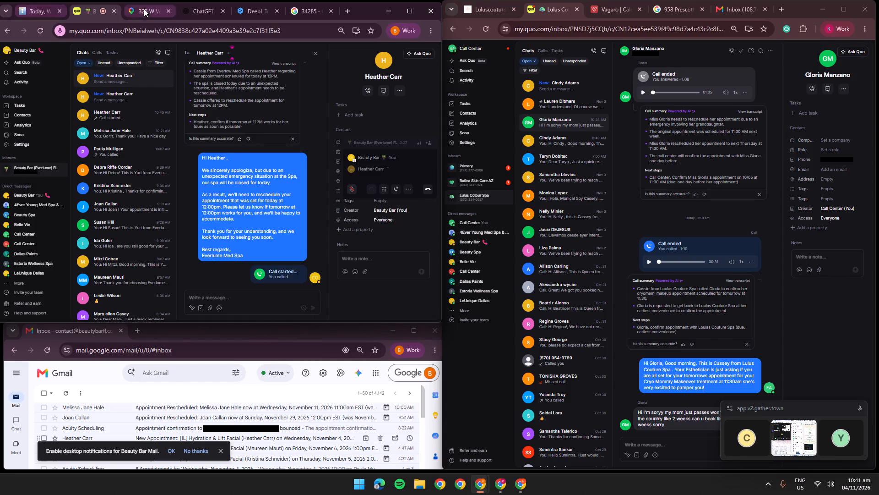
Return to Acuity Scheduling and close the 12:00 PM appointment's details to go back to the Wednesday, November 4 day calendar.
click(40, 12)
scroll(358, 159, up, 3)
click(278, 49)
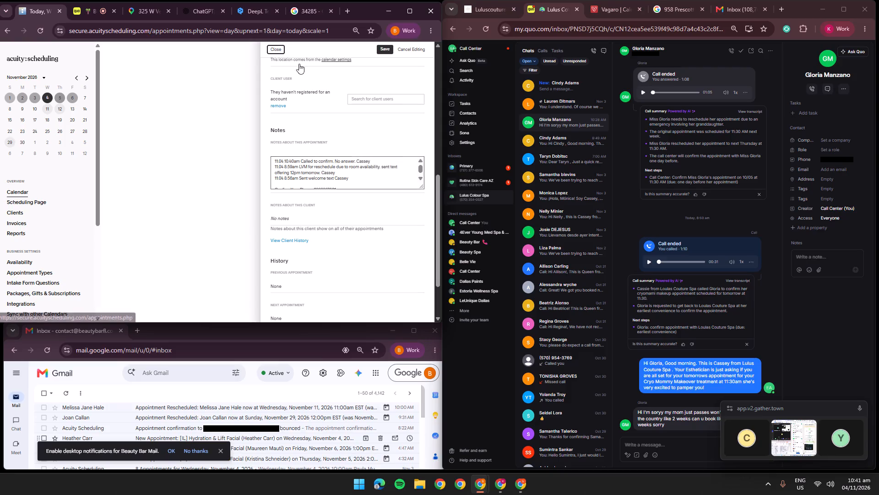
scroll(350, 250, up, 4)
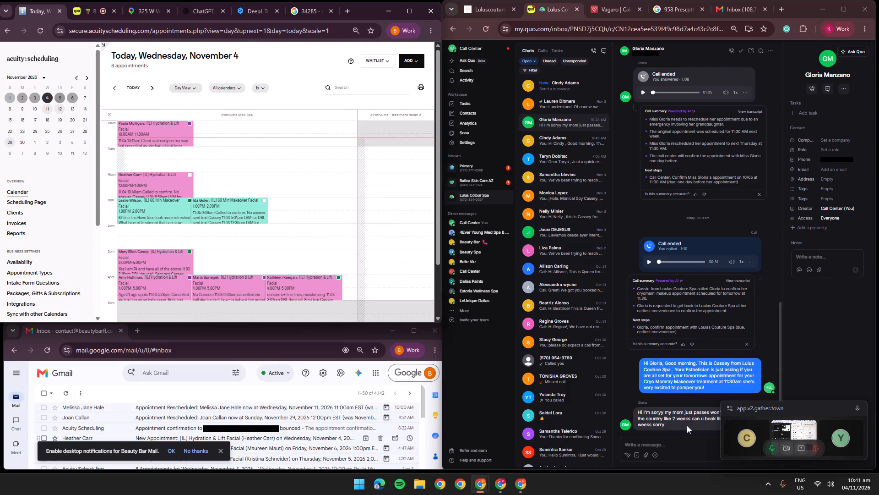
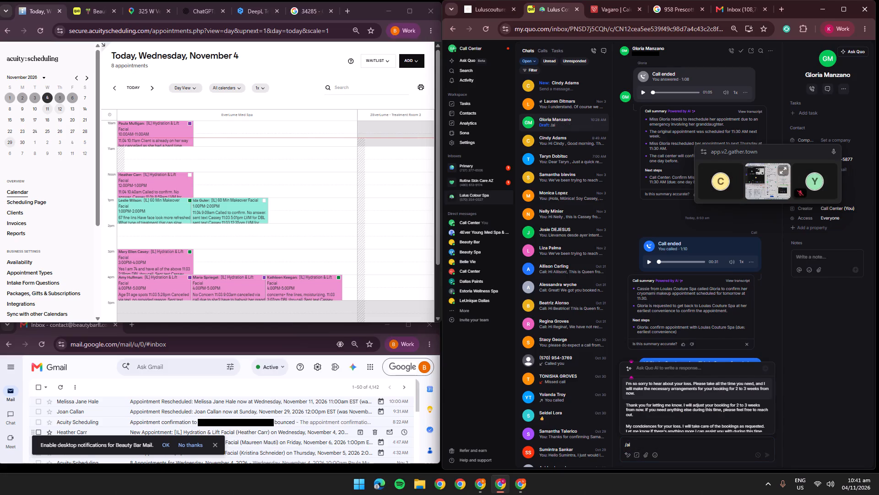
Fill the reply draft with the AI-suggested condolence message offering to arrange the booking for 2 to 3 weeks from now, and review it against the client's message.
click(703, 386)
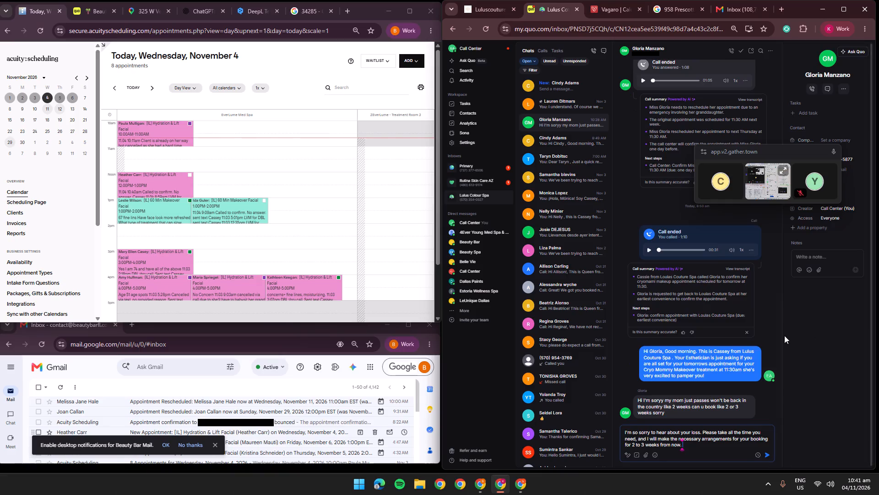
drag(680, 408, 715, 408)
click(727, 420)
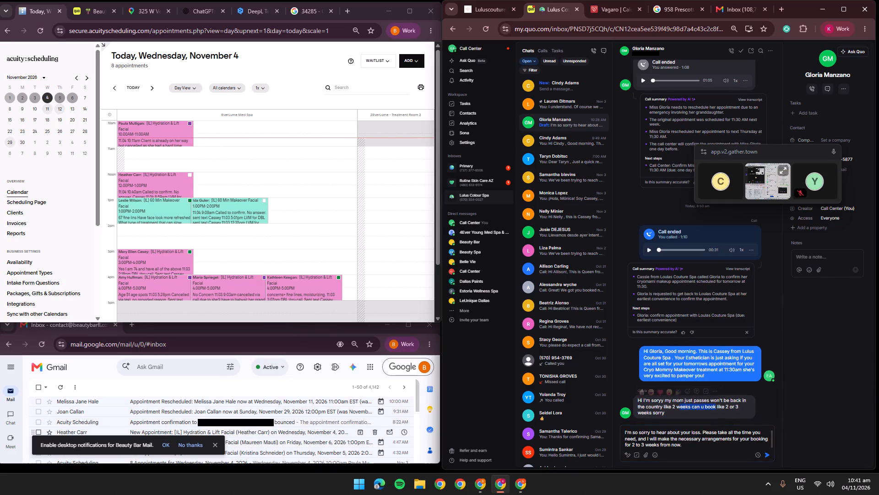
click(715, 440)
click(695, 445)
Switch to the Luluscouture spa calendar in GoHighLevel and move the floating meeting window off the week's appointments.
click(486, 8)
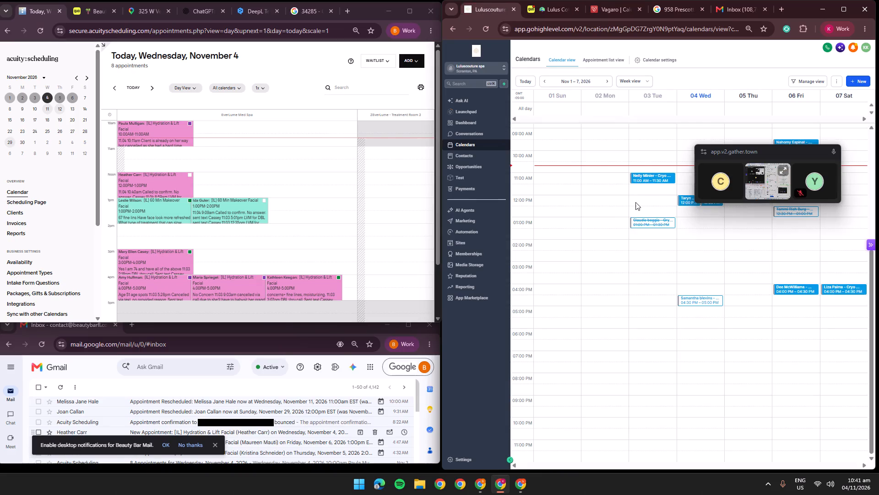
drag(780, 150, 782, 45)
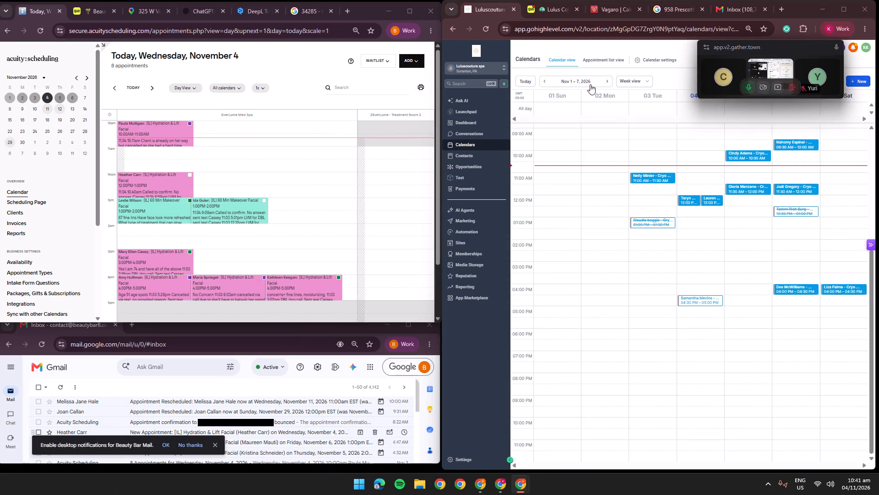
In the Lulus Couture Spa Quo inbox, replace the bereaved client's draft ending about making arrangements with "Let me know if Thursday Nov".
click(576, 80)
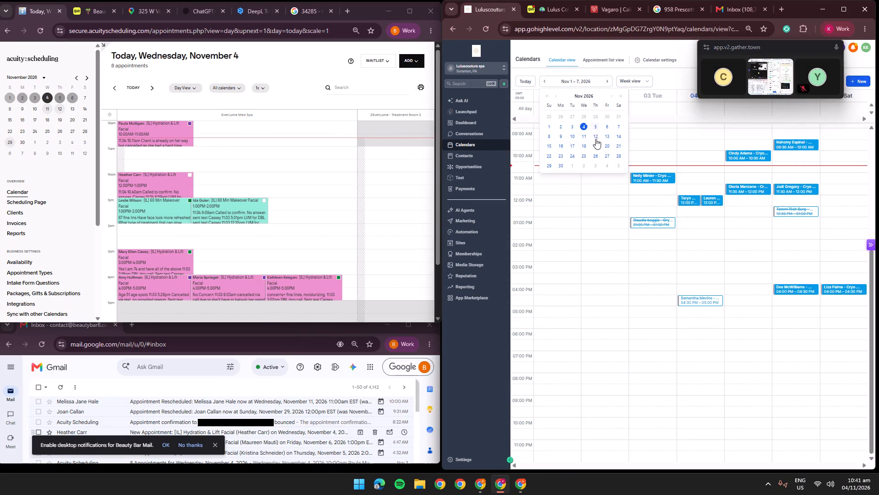
click(547, 11)
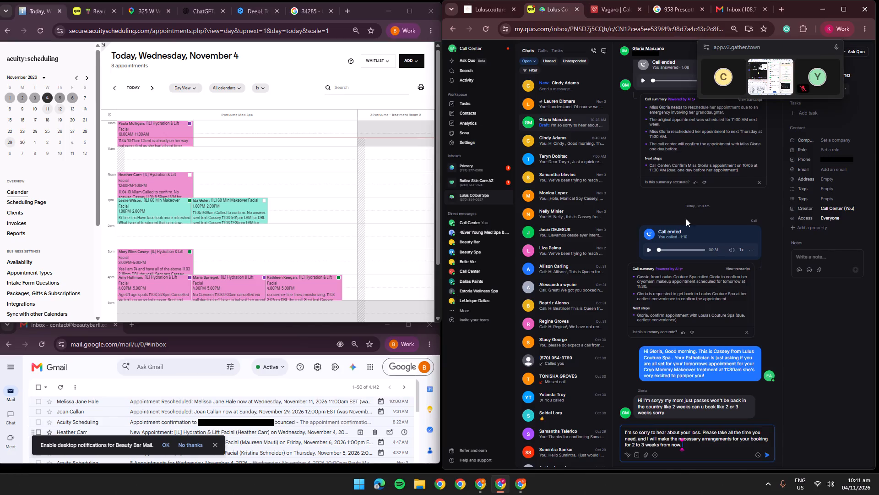
click(700, 451)
click(723, 449)
click(746, 450)
drag(635, 440, 706, 450)
key(BackSpace)
text(.)
key(space)
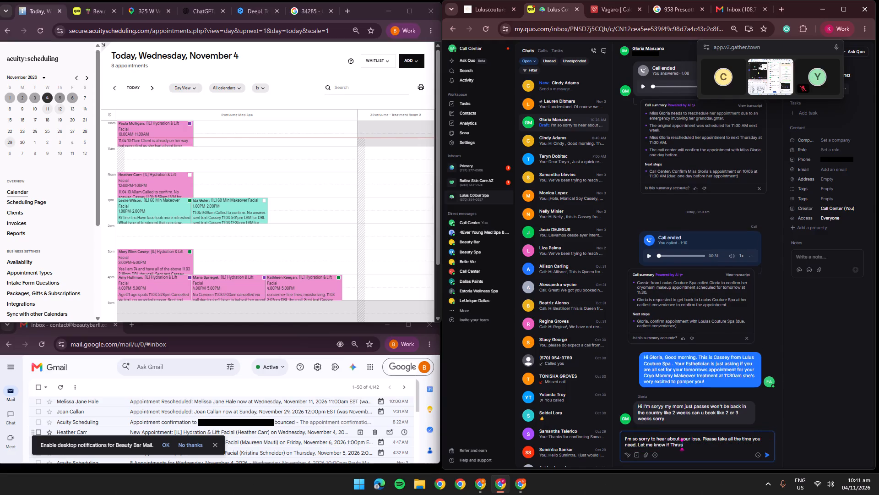
key(BackSpace)
key(BackSpace)
key(BackSpace)
Check the November date in the GoHighLevel calendar, complete the reply with "November 26th at 11:30am works for you." and send it.
click(474, 14)
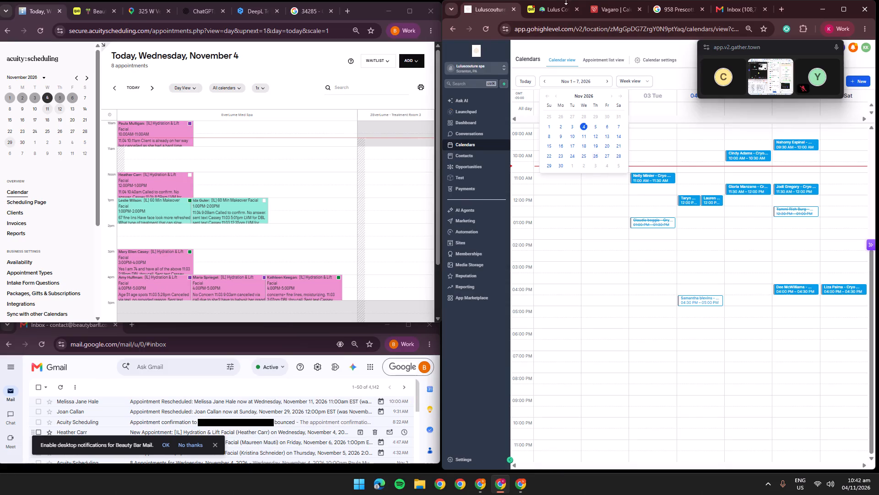
click(559, 11)
text(26th at 10:00)
key(BackSpace)
key(BackSpace)
key(BackSpace)
key(BackSpace)
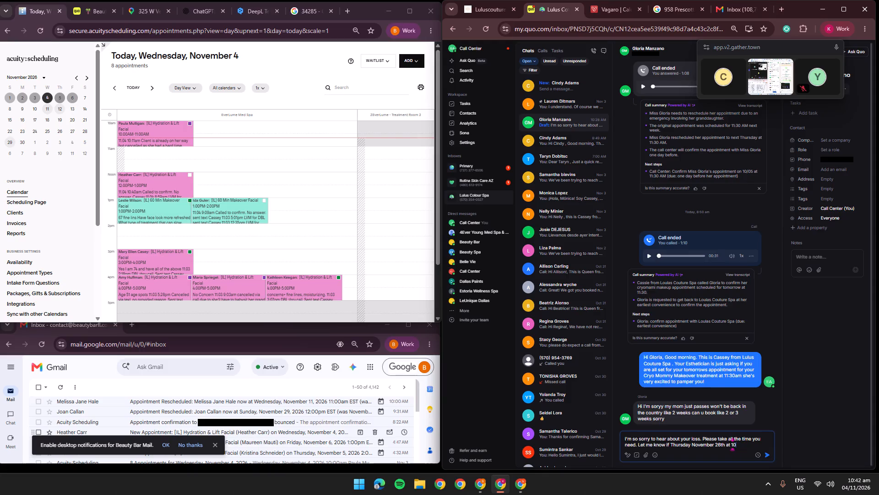
text(1:30am work)
key(BackSpace)
key(BackSpace)
text(rks for you)
text(.)
key(space)
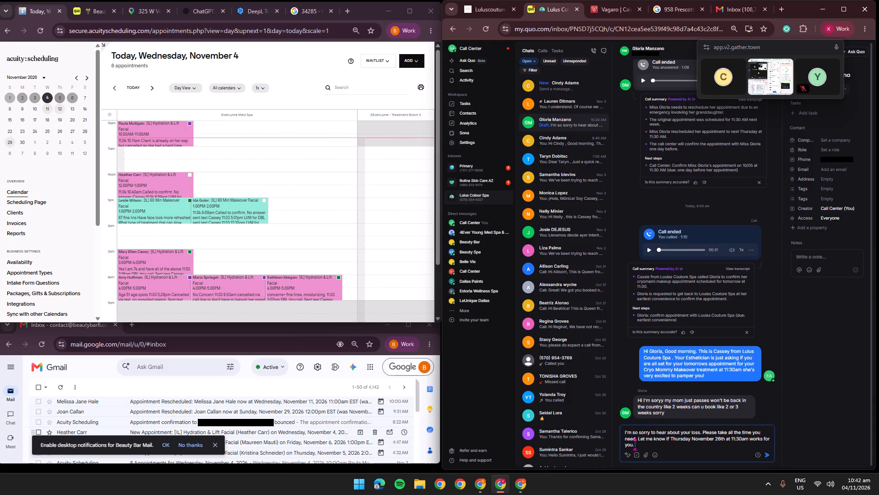
key(Return)
In the GoHighLevel calendar, open the Thursday, November 5, 11:30 AM appointment for editing and show its internal notes.
click(488, 10)
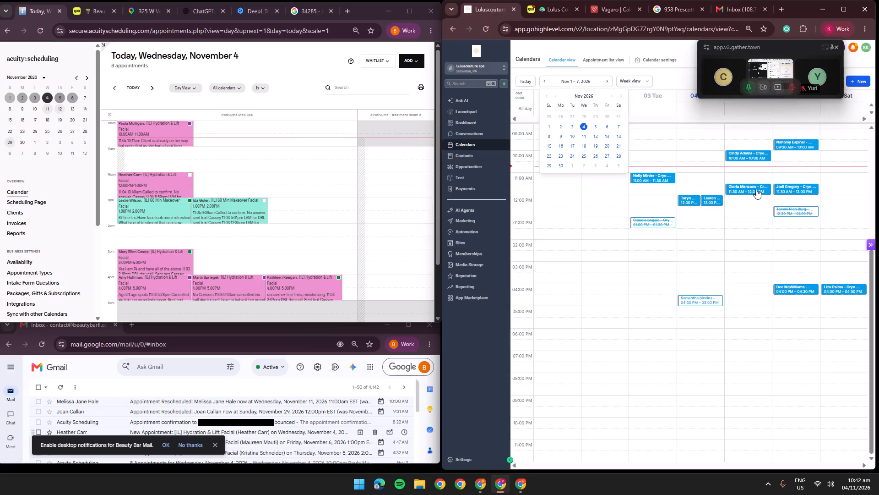
click(749, 151)
click(747, 192)
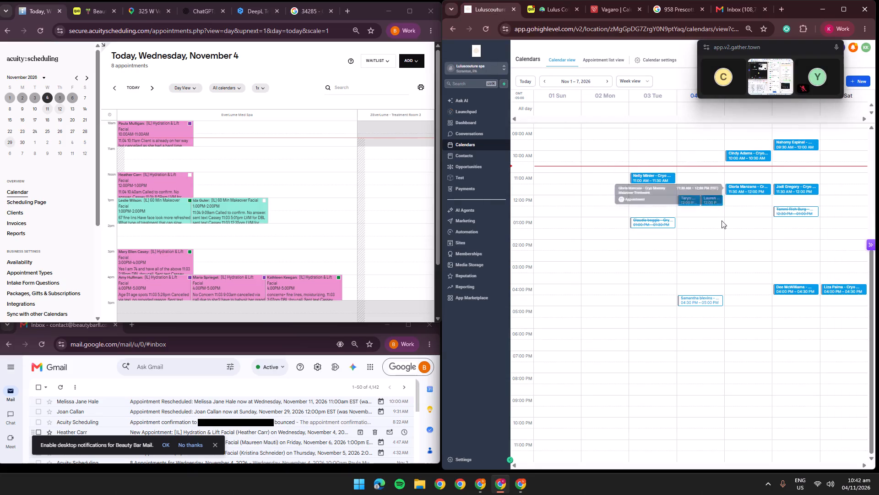
click(749, 192)
drag(794, 48, 618, 80)
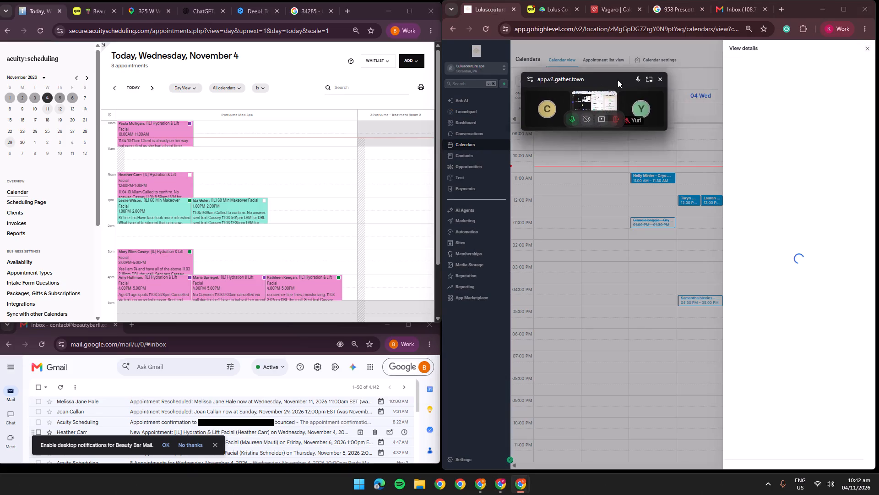
drag(618, 80, 641, 71)
click(833, 49)
scroll(784, 251, down, 4)
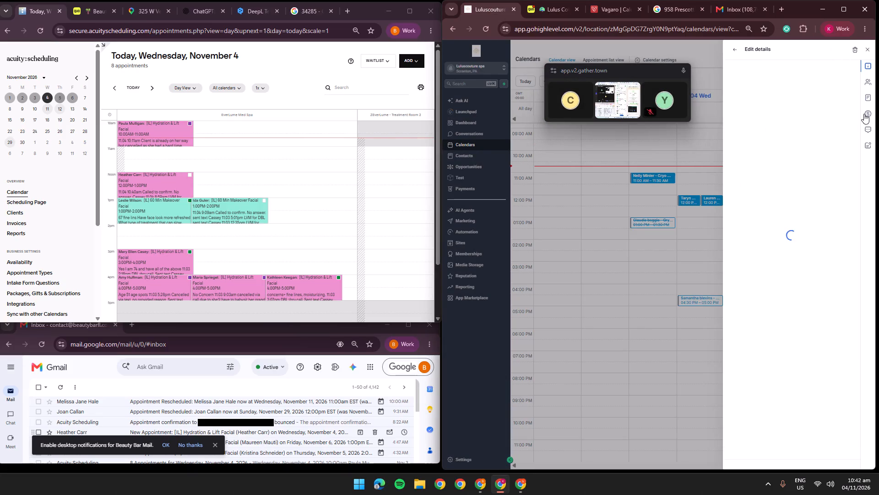
click(867, 132)
scroll(752, 301, down, 8)
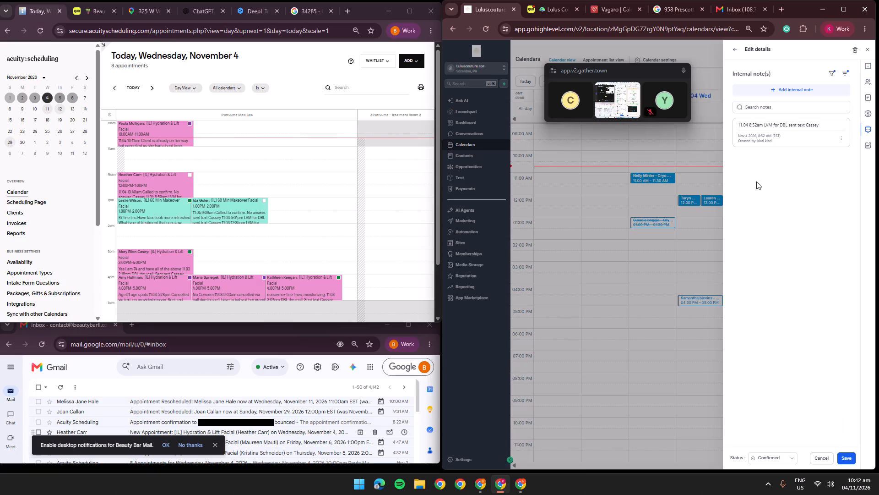
Save an internal note: "11/04 10:42am Cancelled via text due to her mother died. Would like to RS 2-3 weeks from now. Sent text offering reschedule. Cassey".
click(787, 102)
click(808, 84)
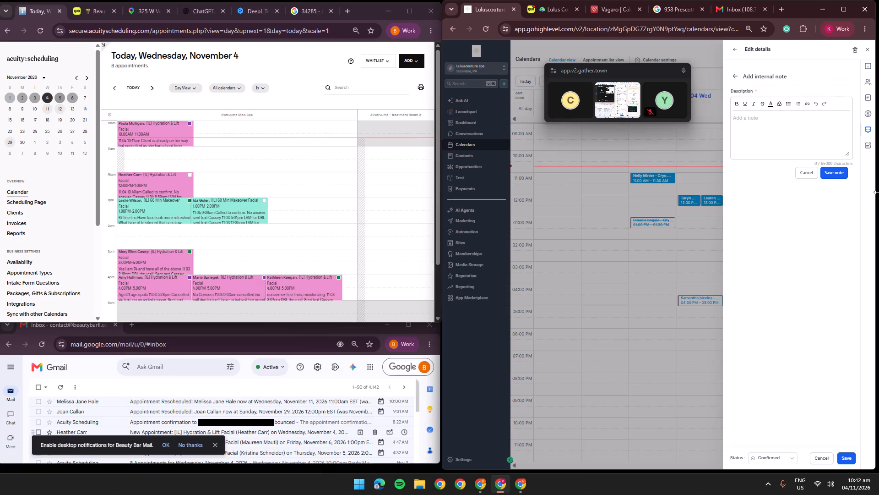
click(803, 99)
click(789, 138)
key(BackSpace)
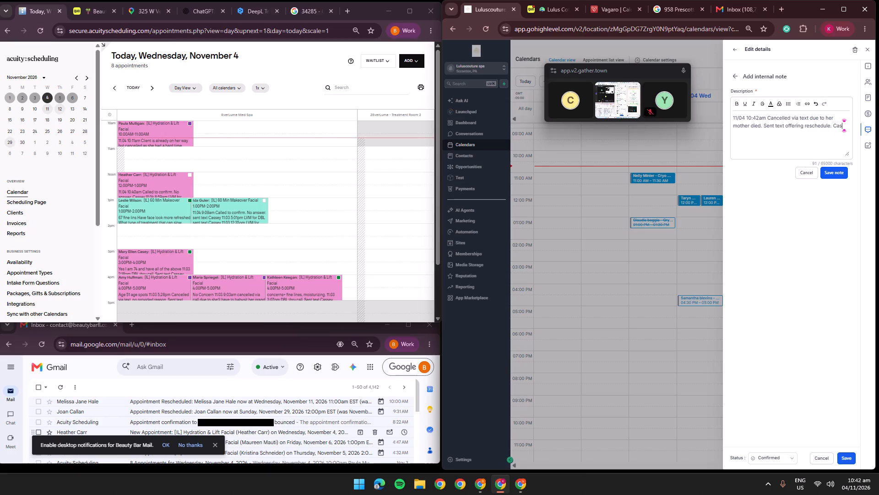
click(764, 126)
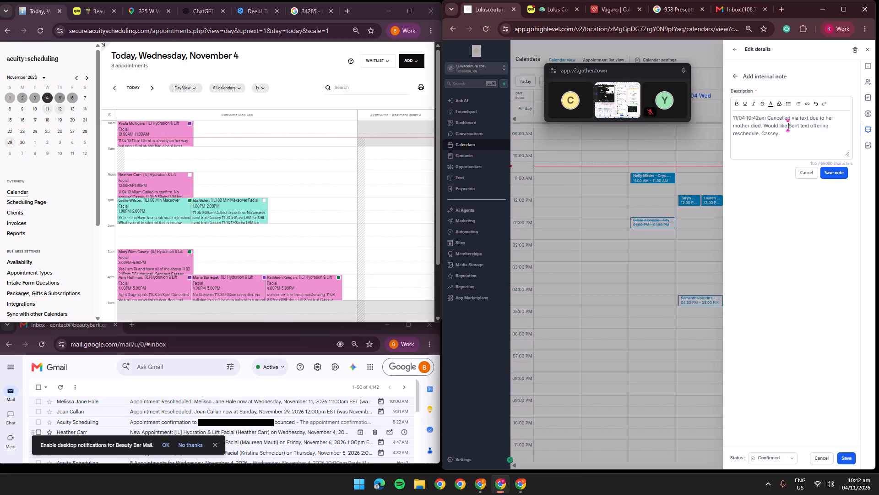
key(BackSpace)
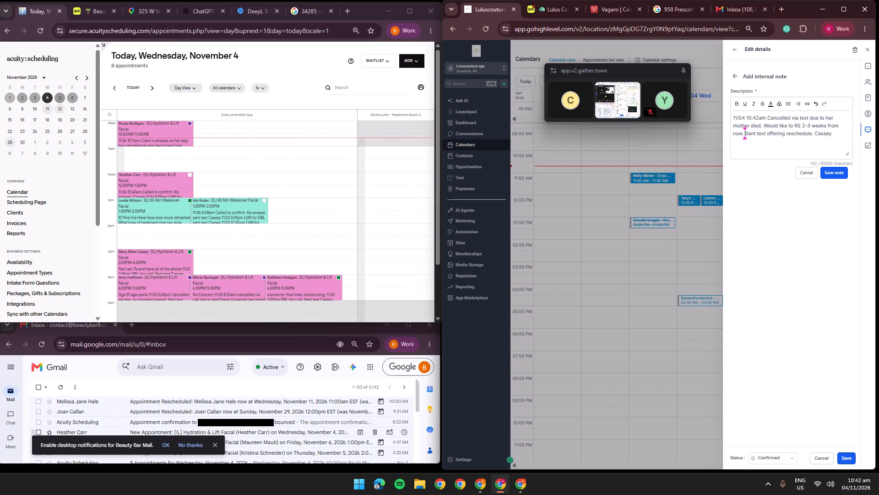
click(841, 172)
Move the floating Gather meeting window clear of the November 5 appointment's details and close the details.
scroll(687, 255, up, 3)
drag(629, 70, 706, 125)
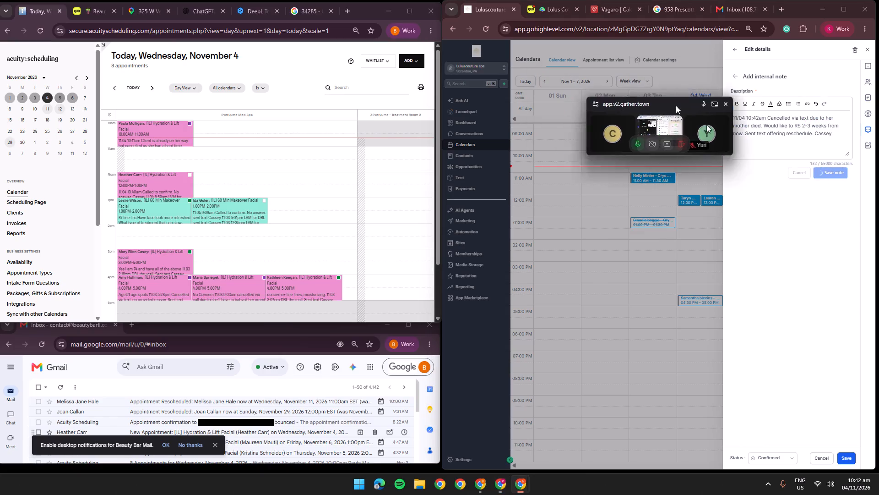
drag(706, 125, 810, 402)
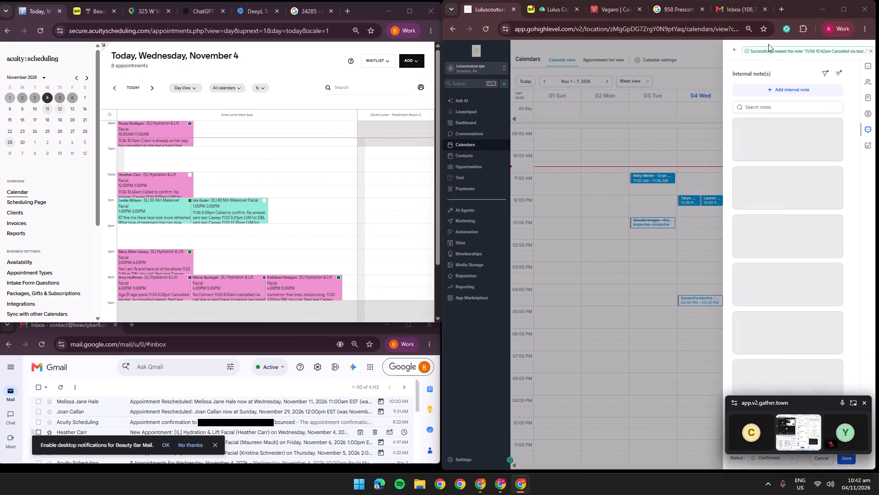
click(548, 11)
scroll(640, 231, down, 2)
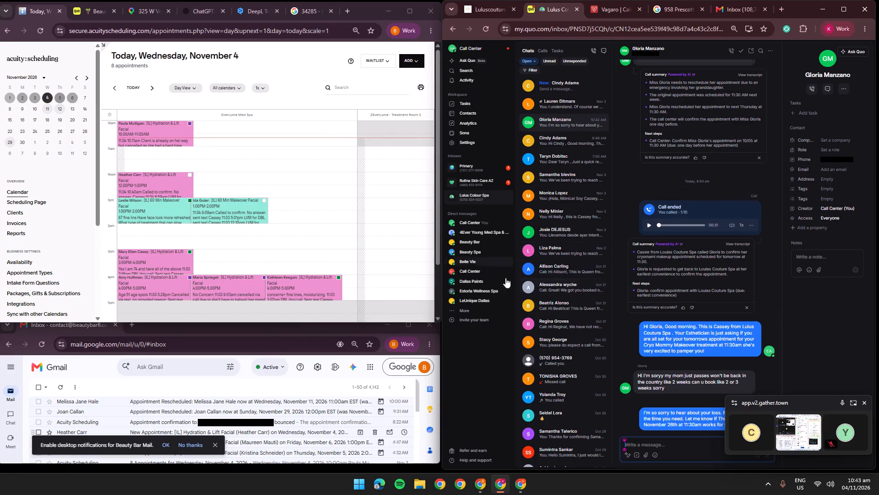
key(alt+Tab)
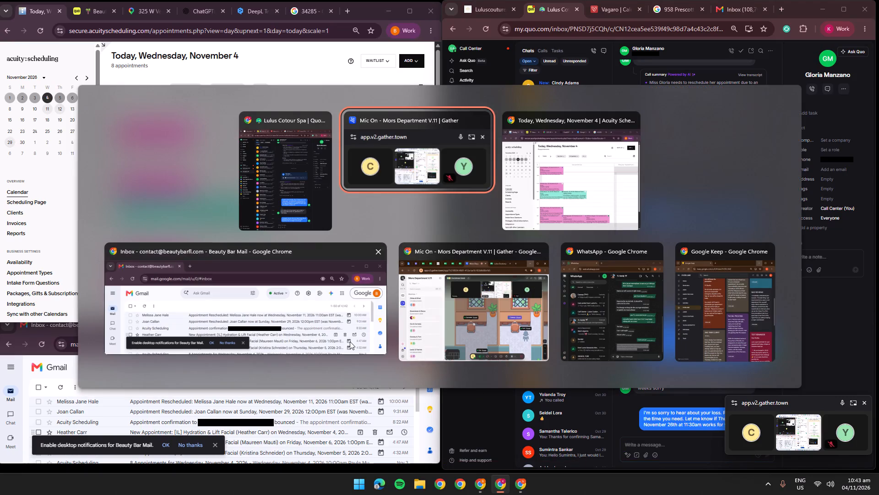
alt+click(502, 19)
click(481, 3)
click(867, 52)
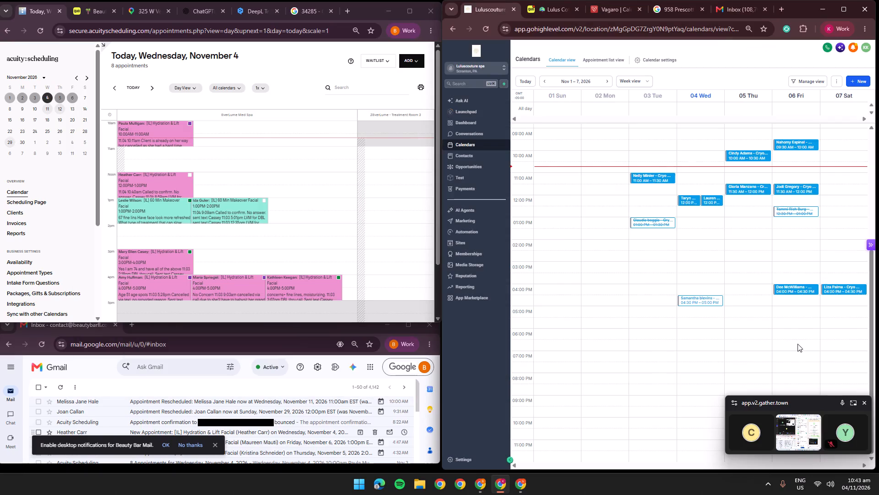
Open the Friday, November 6, 11:30 AM Cryo Mommy Makeover appointment and copy the client's phone number.
click(803, 193)
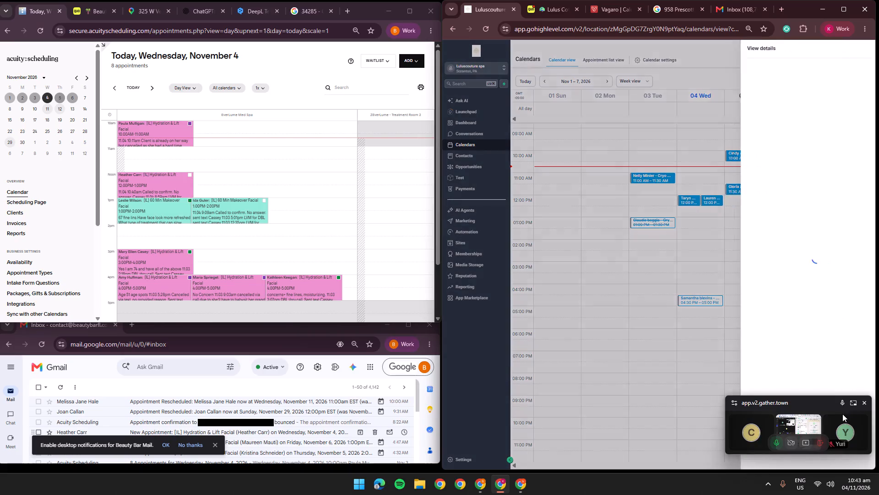
scroll(825, 287, down, 2)
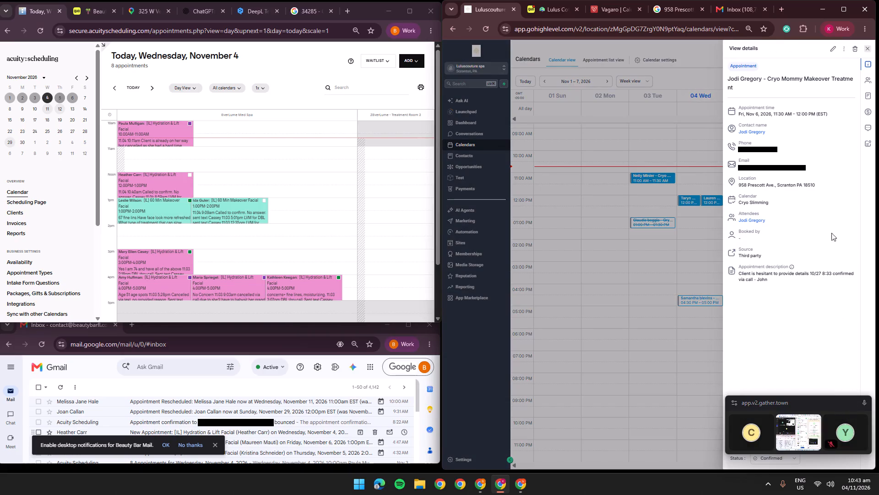
drag(781, 149, 740, 150)
drag(740, 150, 742, 150)
key(ctrl+c)
key(ctrl+c)
In the Lulus Couture Spa inbox in Quo, start a new conversation using the copied phone number as recipient.
click(547, 3)
click(602, 49)
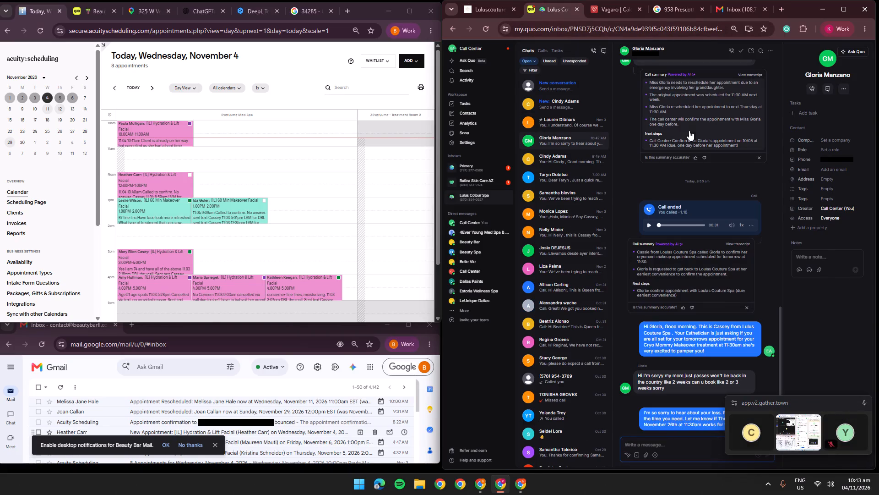
click(591, 82)
key(ctrl+v)
click(685, 129)
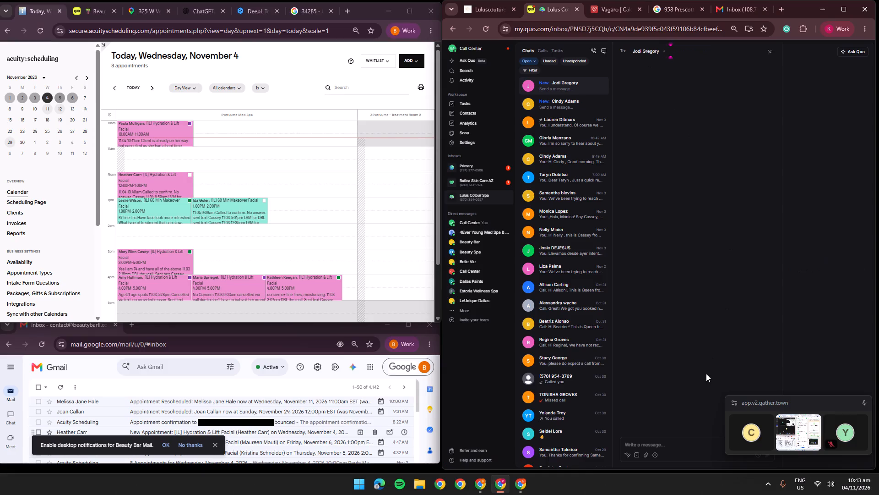
click(741, 278)
click(683, 300)
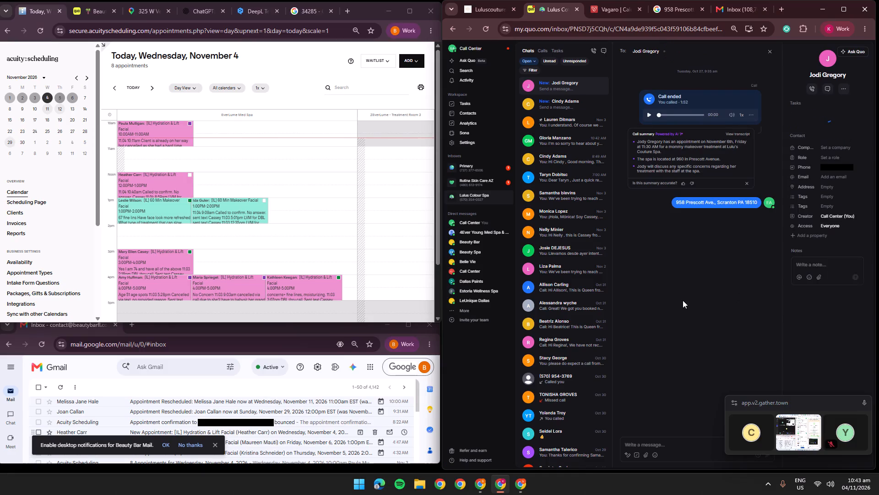
Open the new reply from the client offered November 26th and clear the notification and meeting window covering the conversation.
click(553, 145)
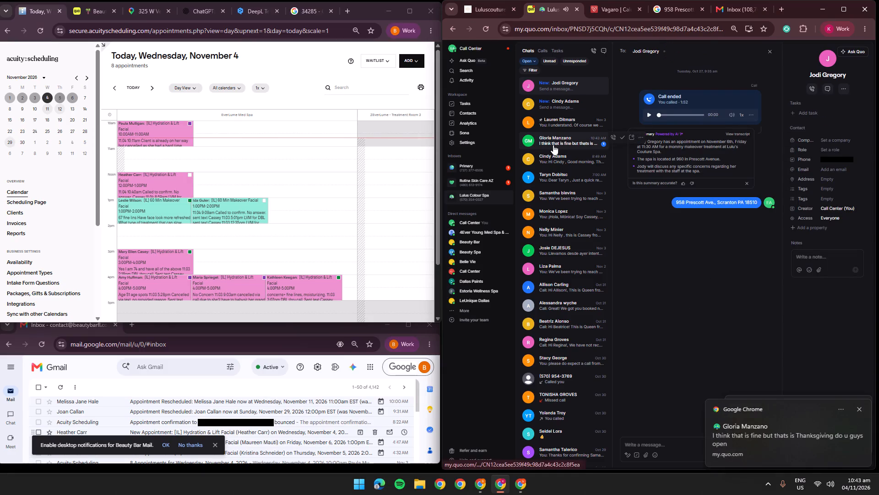
scroll(669, 265, down, 2)
drag(782, 420, 878, 295)
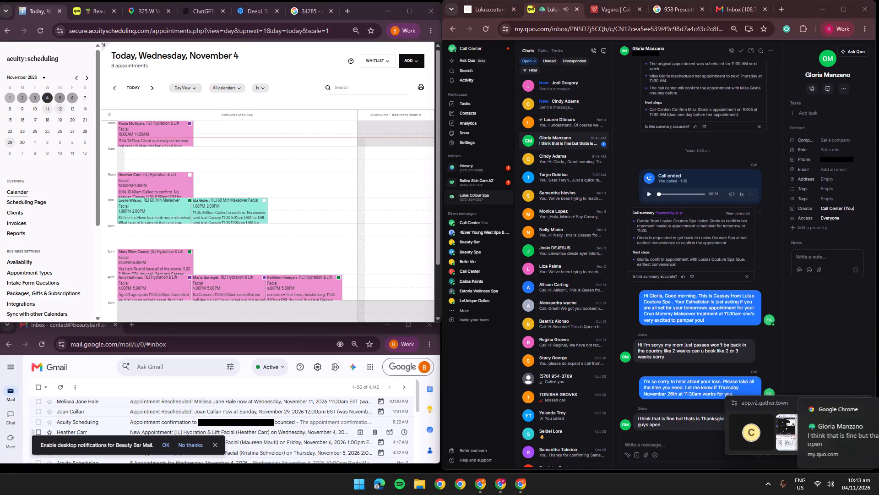
click(851, 401)
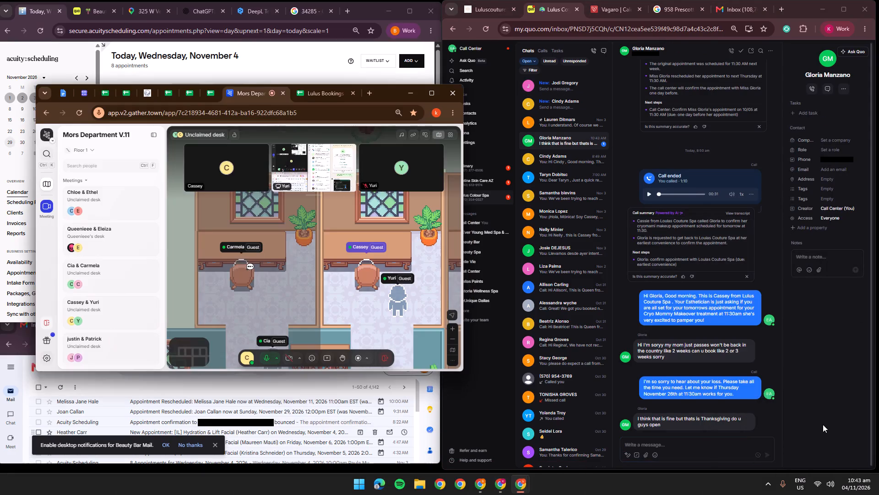
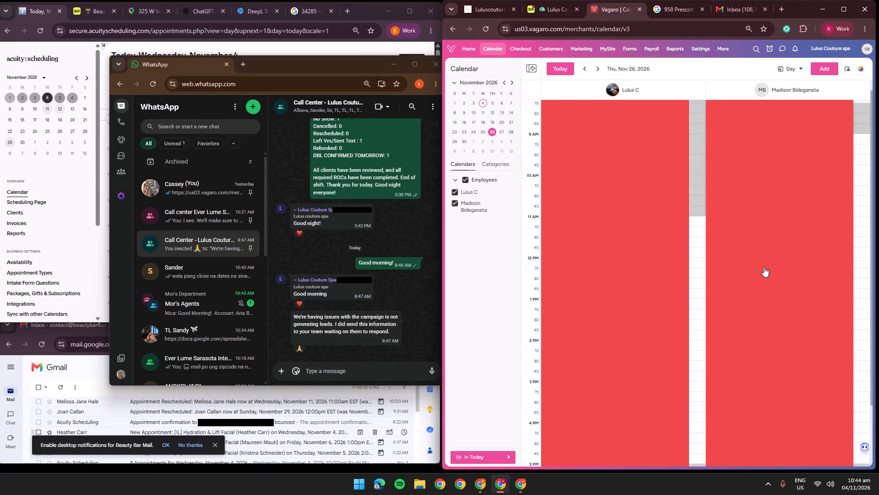
Check Wednesday, November 25 in the Vagaro calendar and return the calendar to November 4.
alt+click(584, 66)
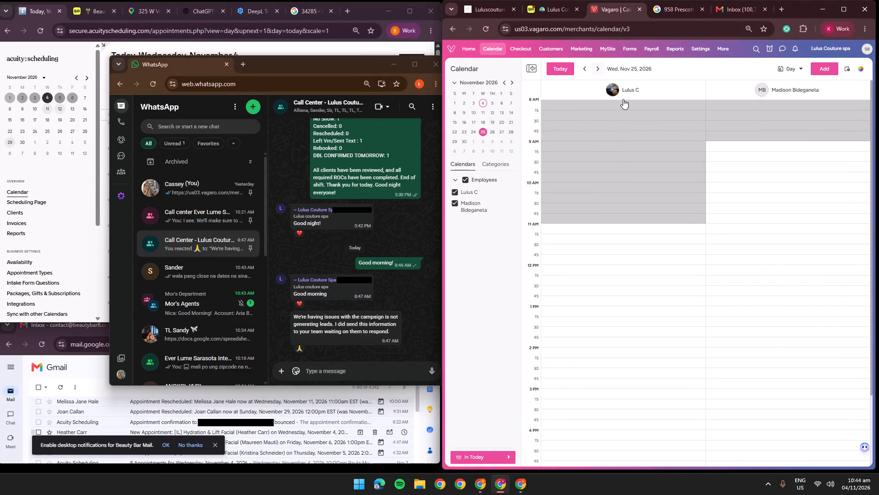
alt+click(485, 105)
In the bereaved client's Quo conversation, begin a reply to the Thanksgiving question with "I'm sorry for overlooking.".
alt+click(548, 9)
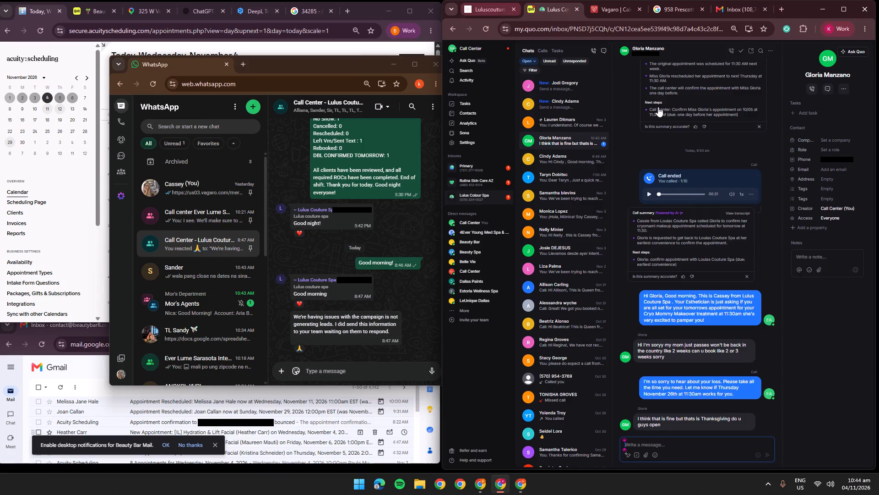
alt+click(699, 453)
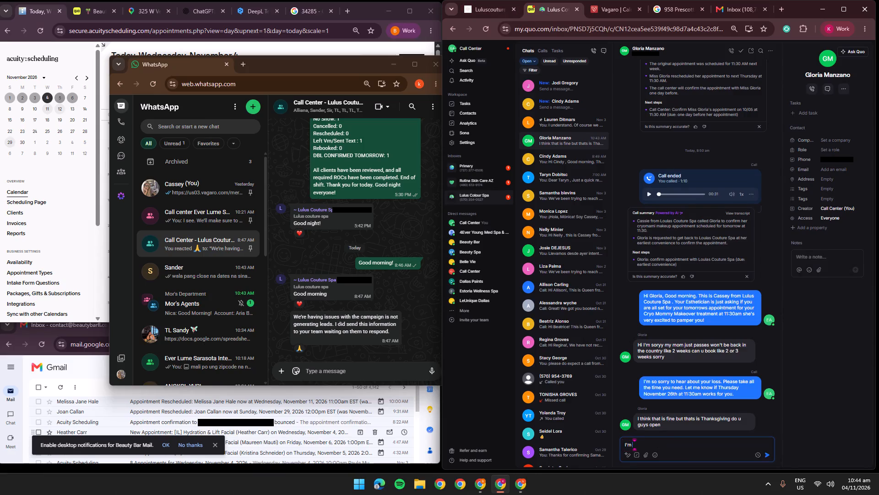
key(BackSpace)
key(BackSpace)
key(BackSpace)
key(space)
text(for the)
key(space)
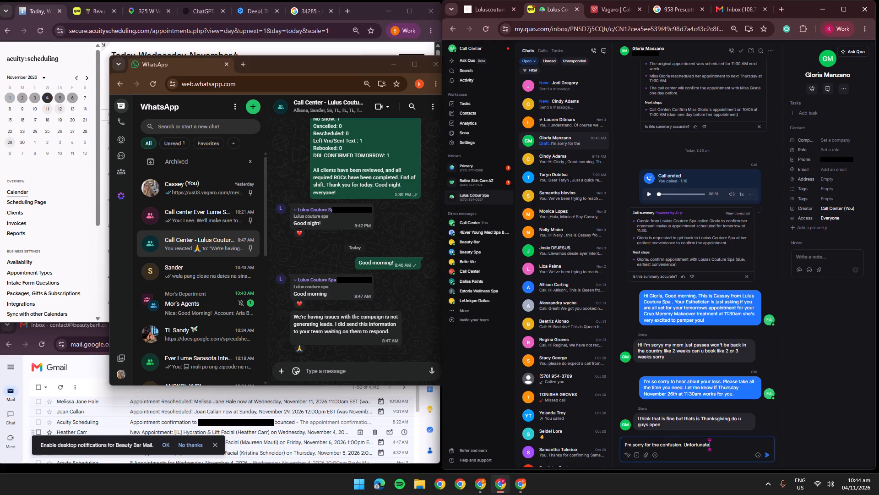
key(BackSpace)
key(BackSpace)
key(BackSpace)
key(BackSpace)
key(BackSpace)
key(BackSpace)
key(BackSpace)
key(BackSpace)
key(BackSpace)
key(BackSpace)
key(BackSpace)
key(BackSpace)
key(BackSpace)
key(BackSpace)
key(BackSpace)
key(BackSpace)
key(BackSpace)
key(BackSpace)
key(BackSpace)
key(BackSpace)
key(BackSpace)
key(BackSpace)
key(BackSpace)
key(BackSpace)
key(BackSpace)
key(BackSpace)
text(overbv)
key(BackSpace)
key(BackSpace)
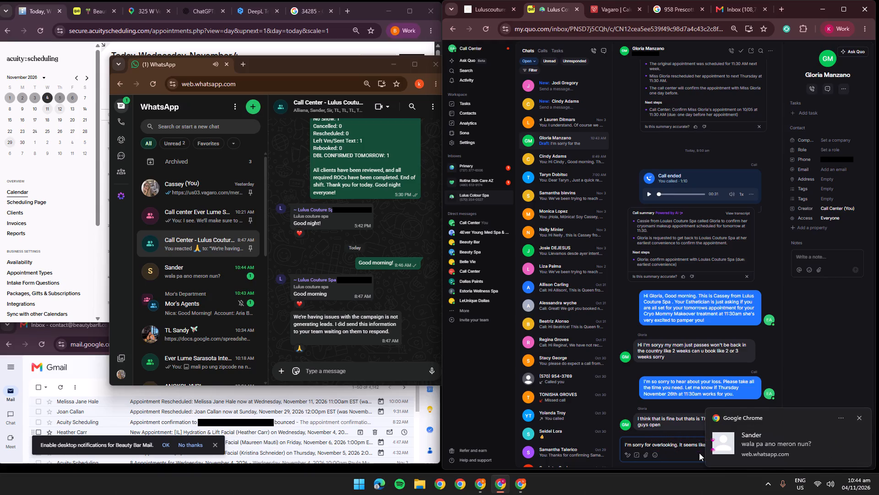
Replace the unfinished second sentence of the reply with "Our spa will be closed on November 26th due to thanksgiving.".
key(BackSpace)
key(BackSpace)
key(BackSpace)
key(BackSpace)
key(BackSpace)
key(BackSpace)
key(BackSpace)
key(BackSpace)
key(BackSpace)
key(BackSpace)
key(BackSpace)
key(BackSpace)
key(BackSpace)
key(BackSpace)
key(BackSpace)
key(BackSpace)
key(BackSpace)
key(BackSpace)
key(BackSpace)
key(BackSpace)
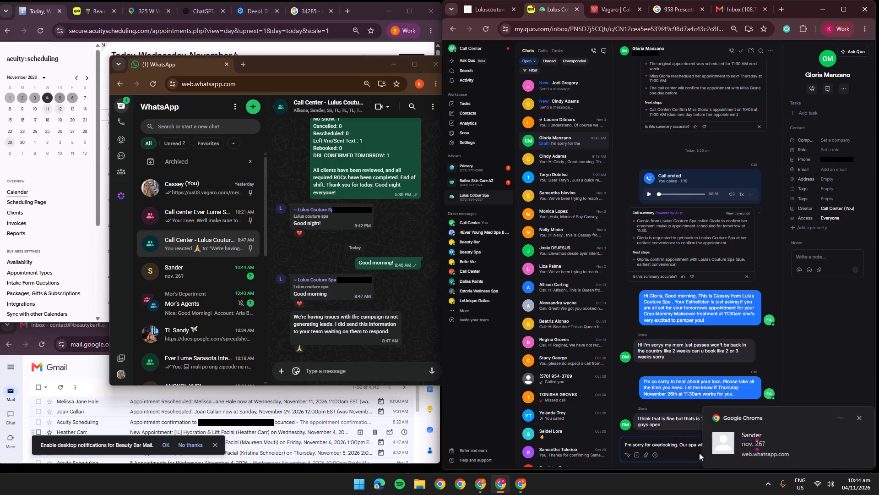
text(26th)
key(space)
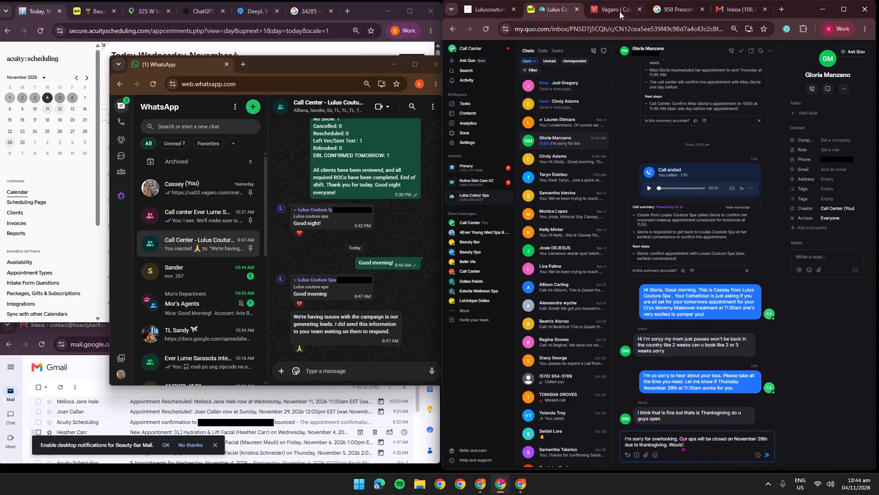
Revisit the Vagaro calendar and add to the draft reply an offer of Monday November 30th at 11:30am.
click(631, 11)
click(490, 14)
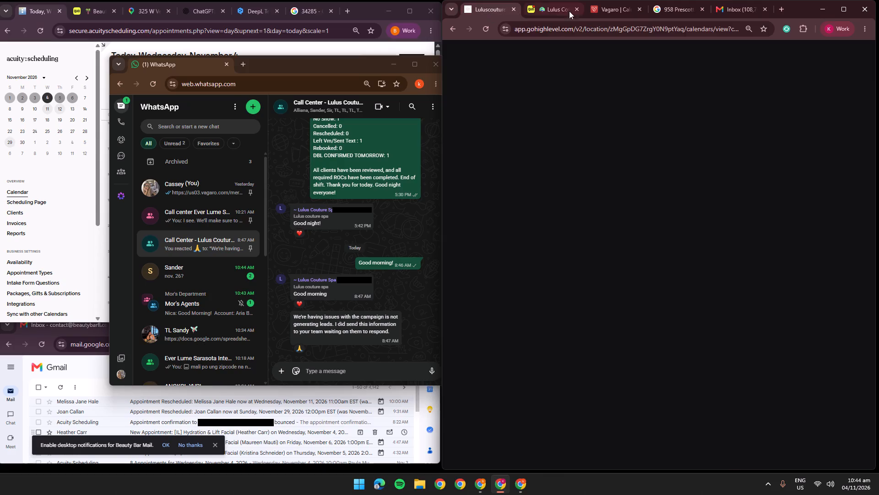
click(560, 8)
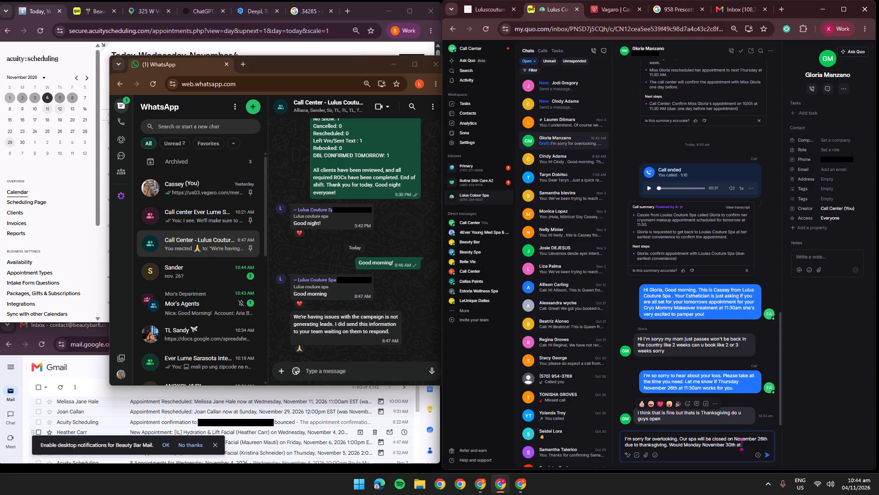
text(11:30am works fo ryou)
key(BackSpace)
key(BackSpace)
key(BackSpace)
key(BackSpace)
key(BackSpace)
text(r)
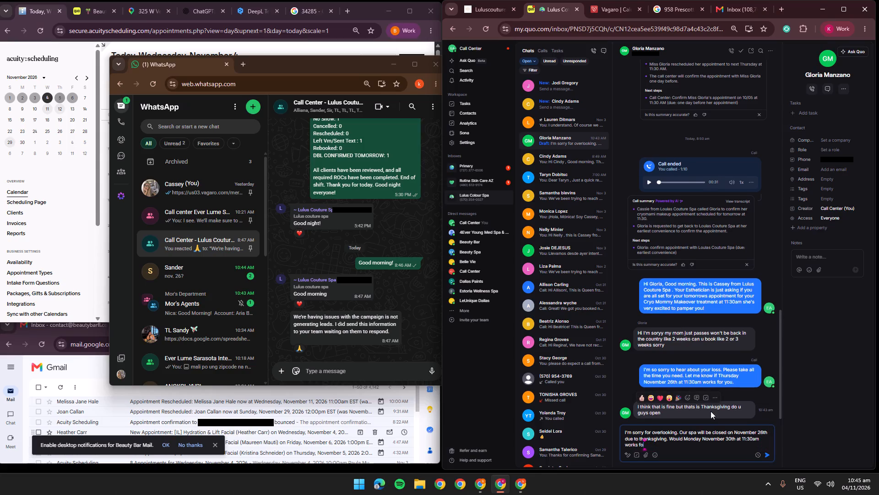
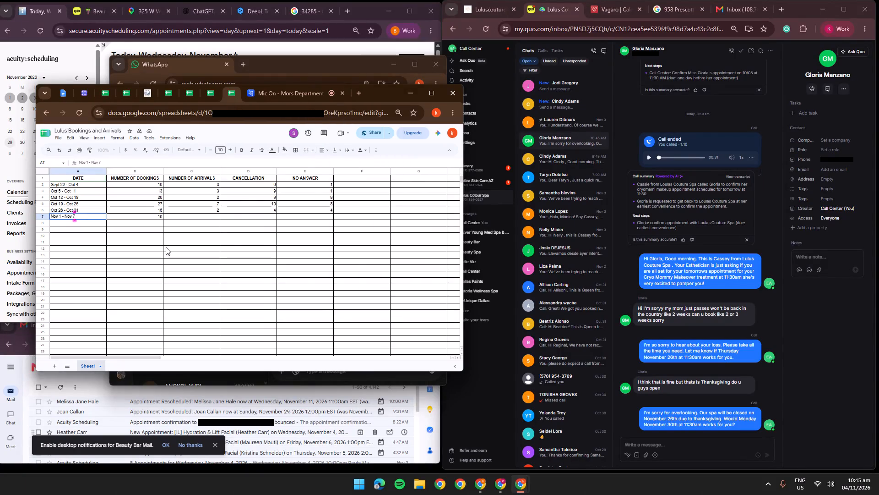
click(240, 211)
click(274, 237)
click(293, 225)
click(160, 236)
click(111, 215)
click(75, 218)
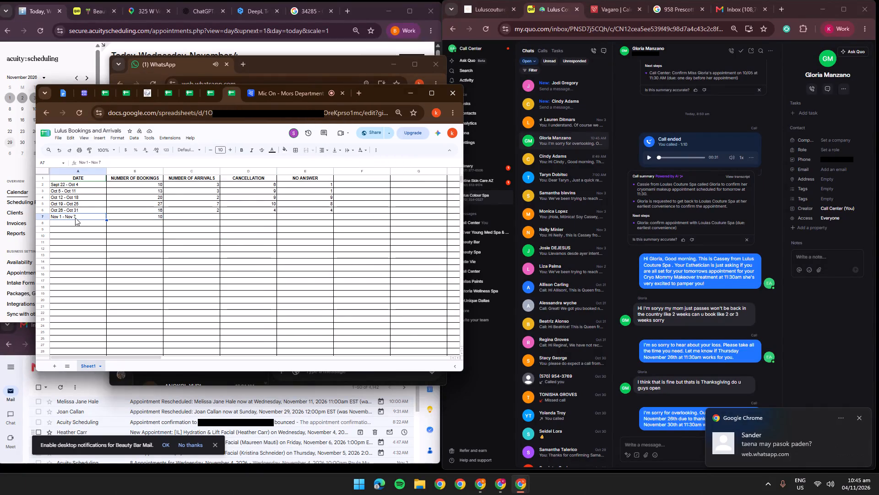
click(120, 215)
Move the Lulus Bookings and Arrivals spreadsheet window aside so that the WhatsApp chats behind it are uncovered.
drag(386, 95, 783, 70)
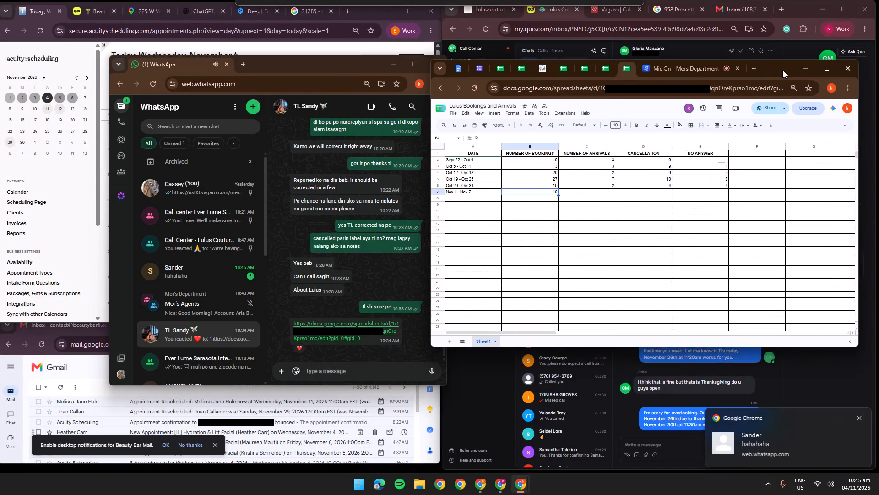
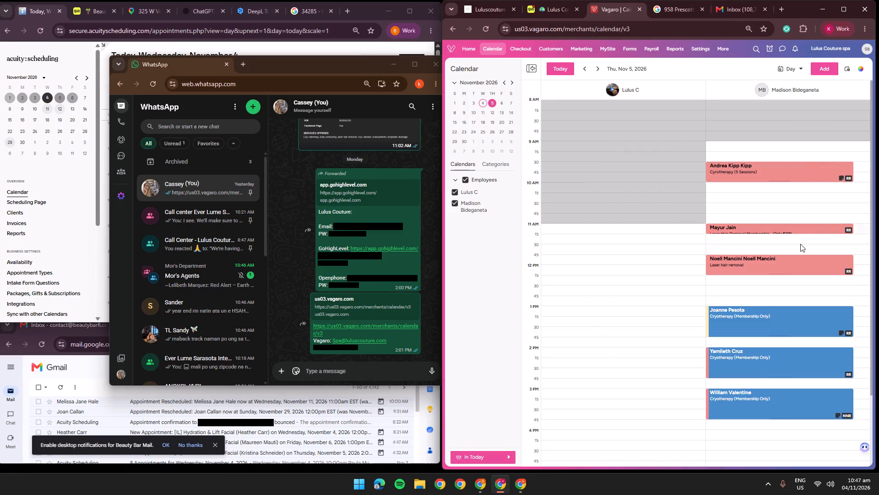
click(504, 103)
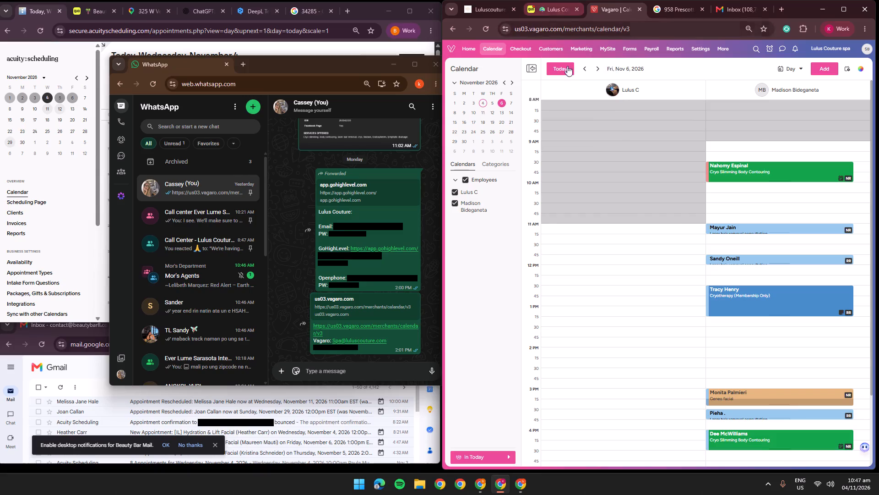
click(473, 6)
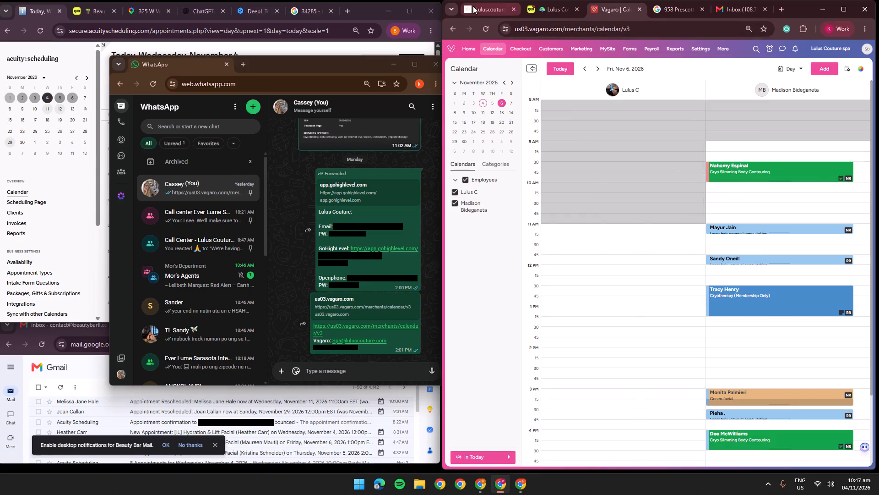
Capture a screenshot of the Friday, November 6 morning area around the Cryo Slimming Body Contouring booking in Vagaro.
click(602, 3)
key(shift+super+s)
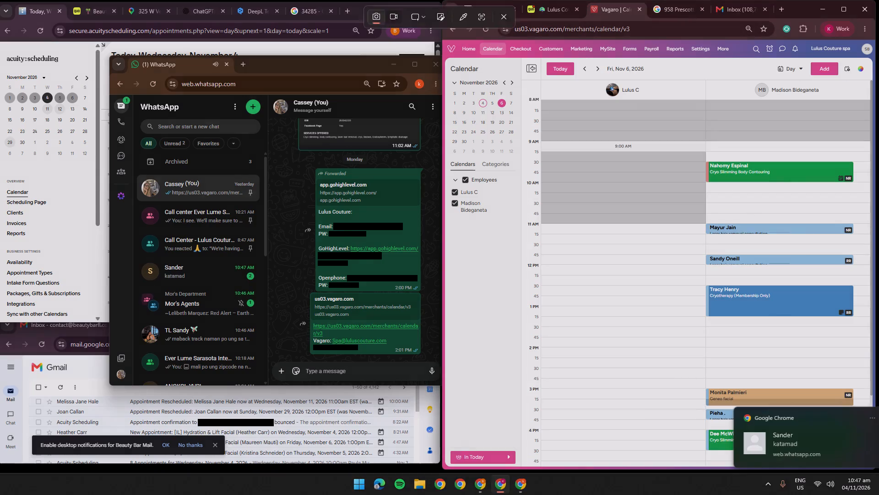
drag(698, 134, 874, 220)
Return to the GoHighLevel calendar and close the Friday 11:30 AM appointment's details to view the November 1–7 week.
click(493, 4)
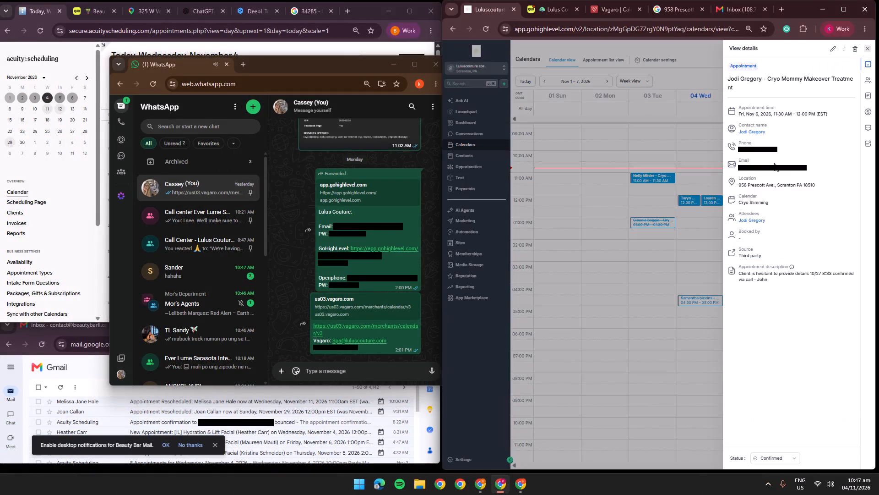
click(718, 88)
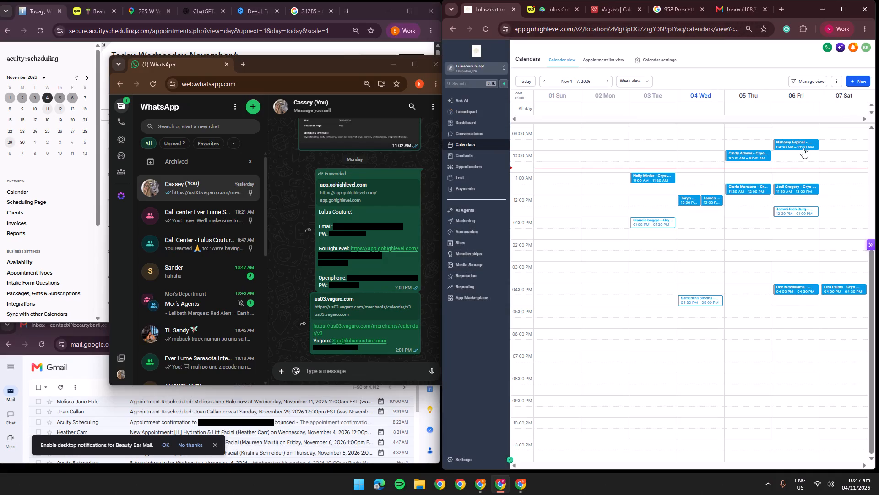
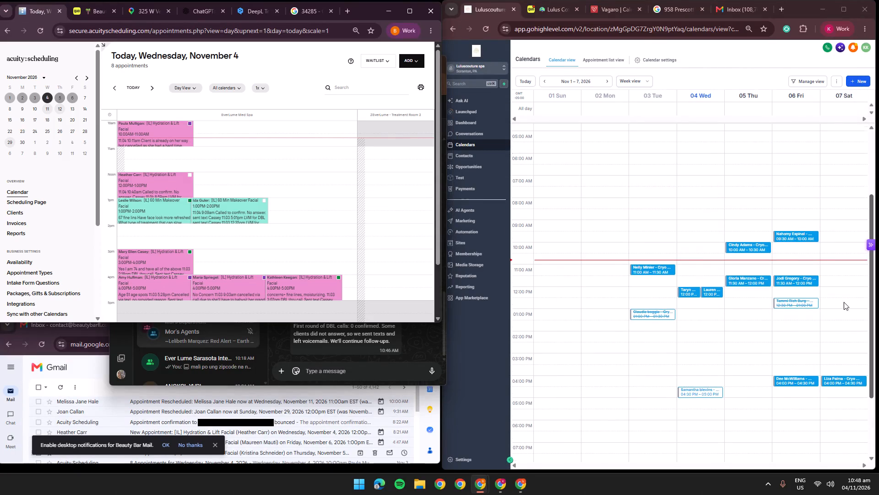
click(689, 296)
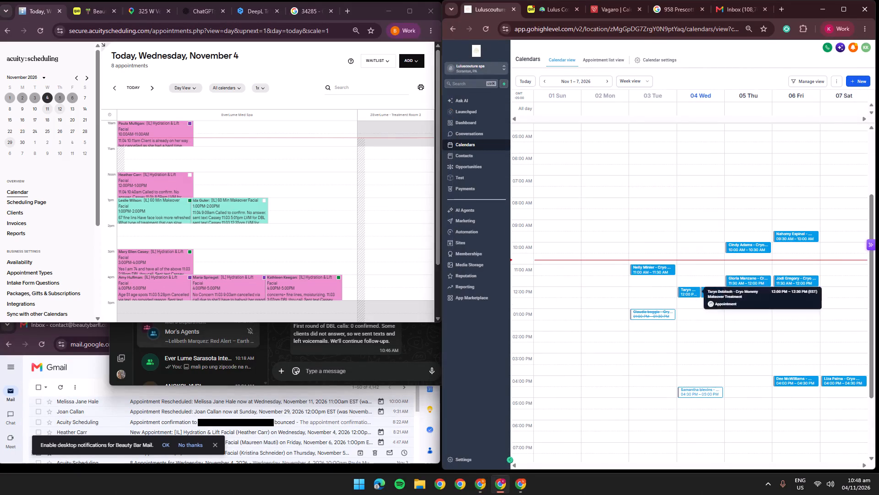
key(alt+Tab)
alt+click(338, 251)
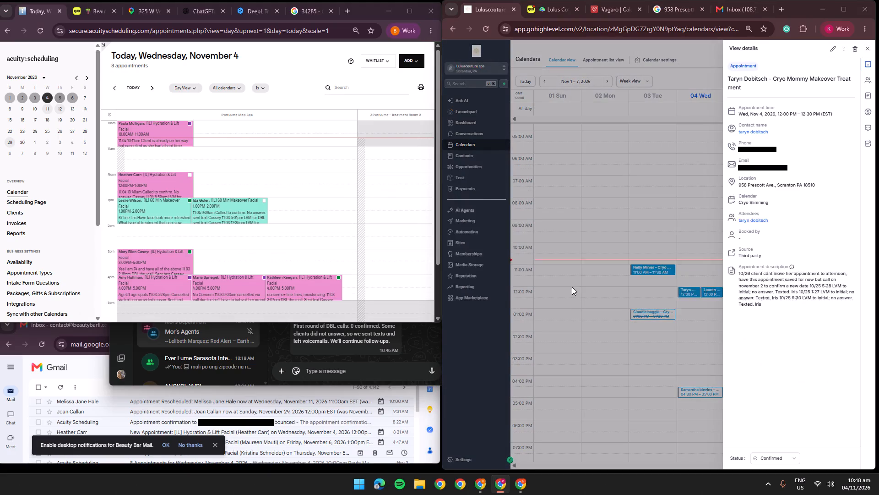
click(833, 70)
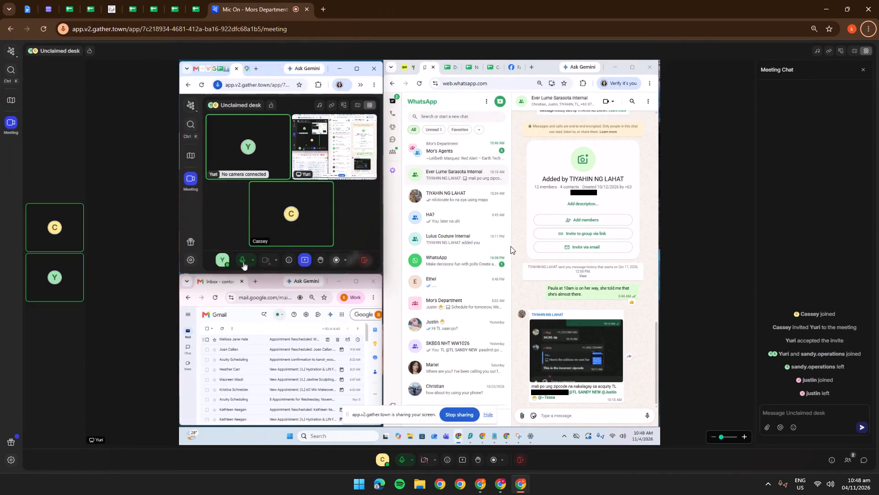
Shrink the Gather meeting window from full screen and move it clear of the GoHighLevel calendar.
click(845, 0)
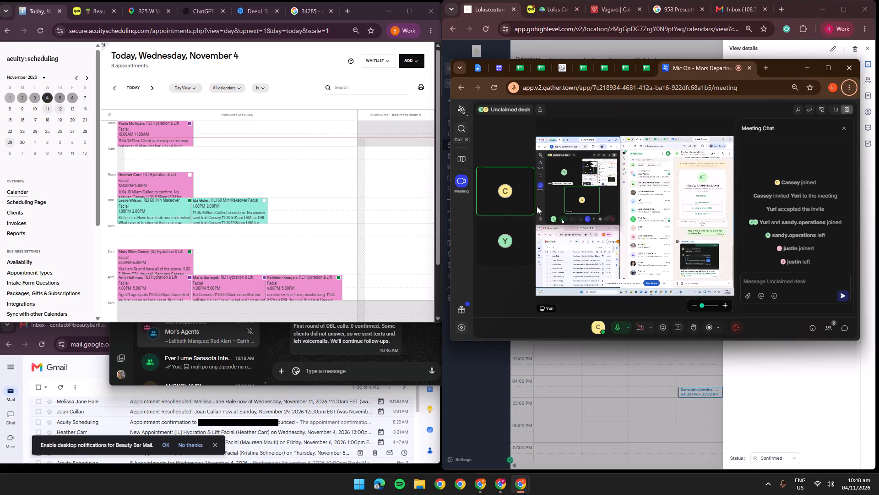
drag(779, 68, 405, 94)
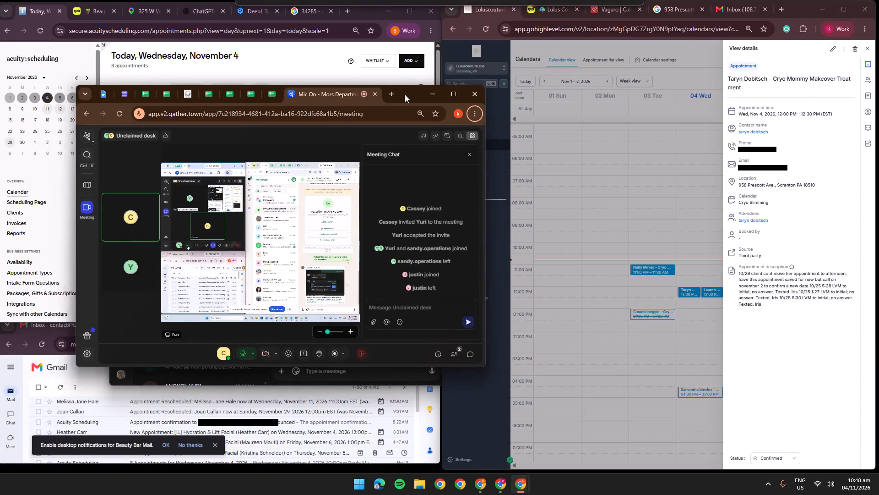
drag(405, 94, 355, 93)
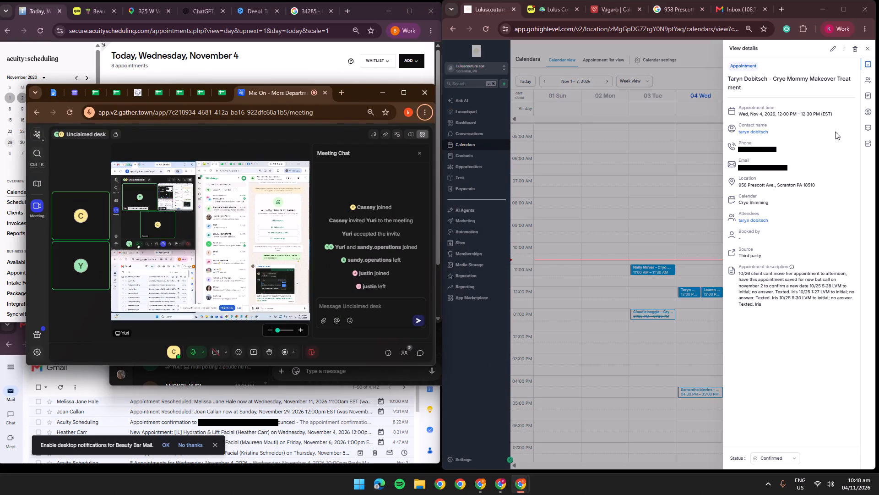
Close the open appointment's details in GoHighLevel and look over the November 1–7 week calendar.
click(866, 49)
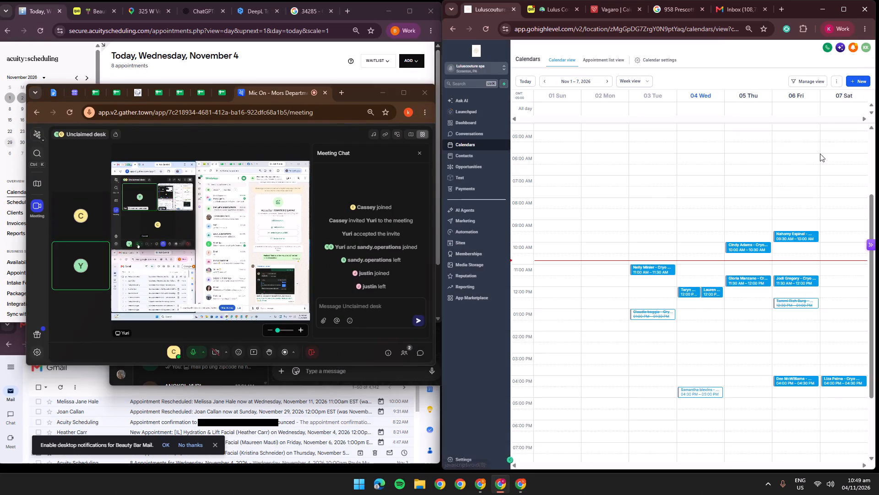
scroll(777, 268, up, 2)
scroll(777, 268, down, 2)
scroll(716, 264, up, 3)
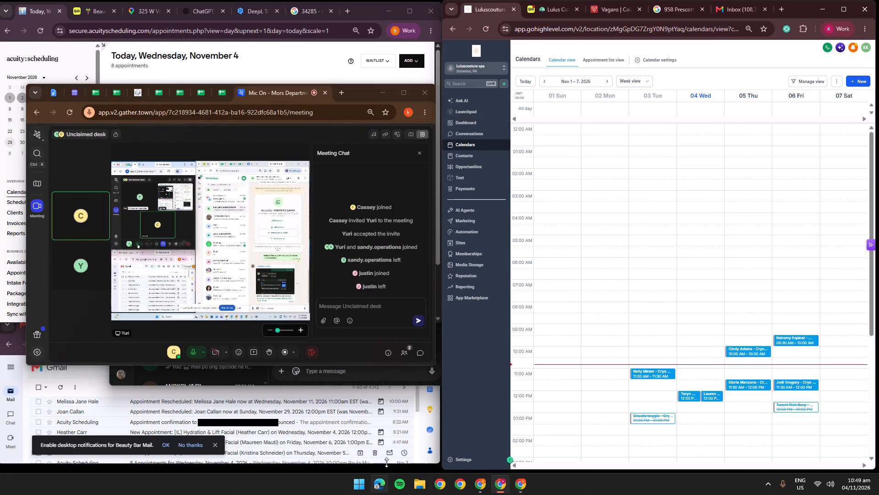
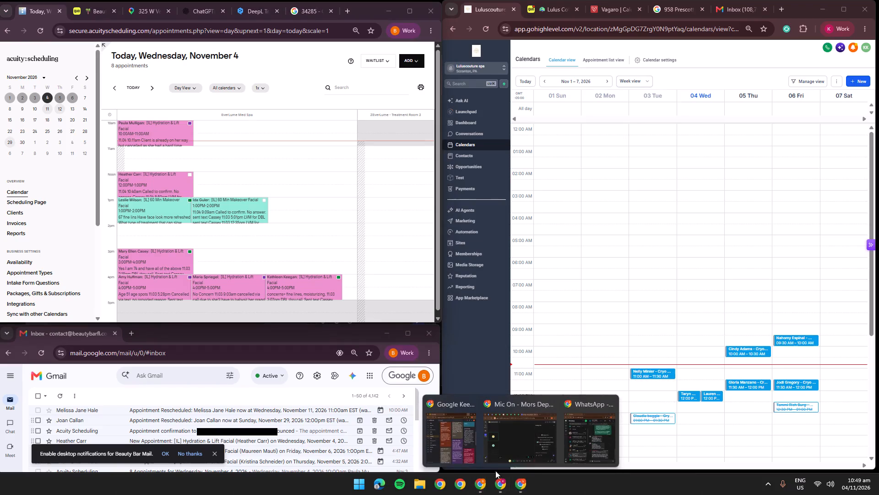
Switch to Google Keep and look through the saved notes under the EVERLUME label.
click(442, 446)
scroll(209, 255, up, 4)
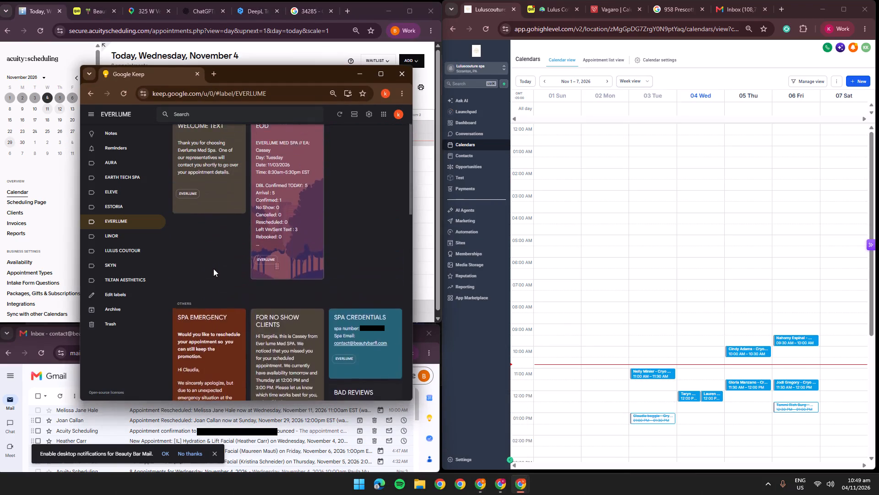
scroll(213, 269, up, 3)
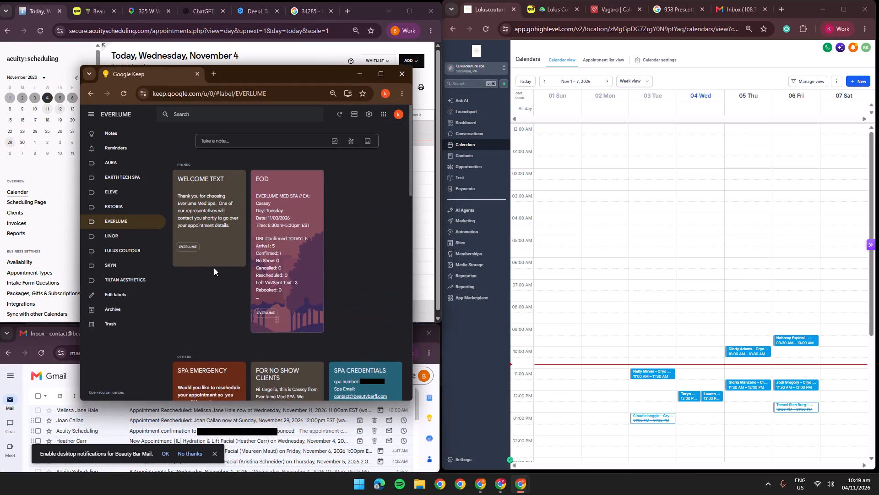
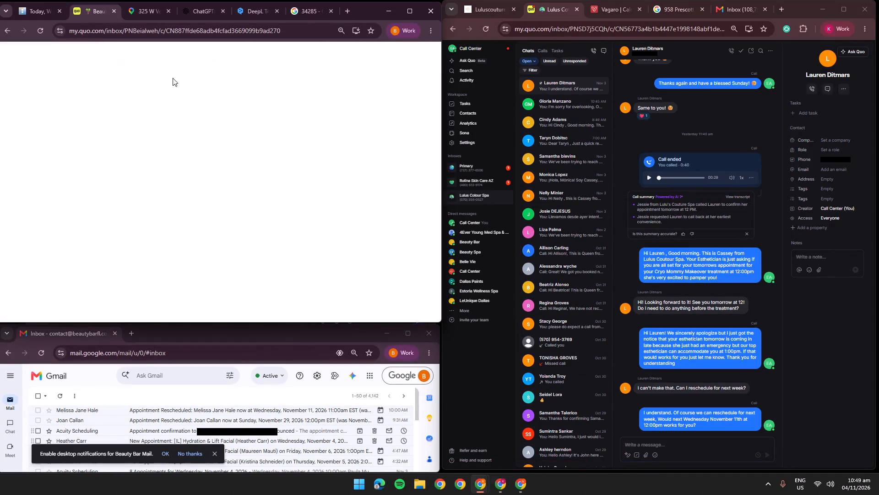
Show the Acuity Scheduling calendar for Wednesday, November 4.
alt+click(39, 14)
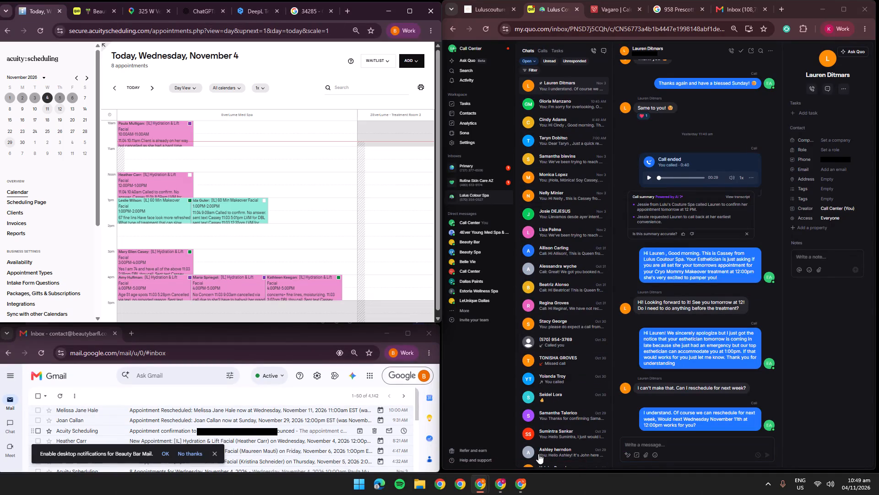
Switch to the Gather meeting, move its window over the Quo inbox and maximize it to view the colleague's shared screen.
alt+click(494, 488)
alt+click(521, 489)
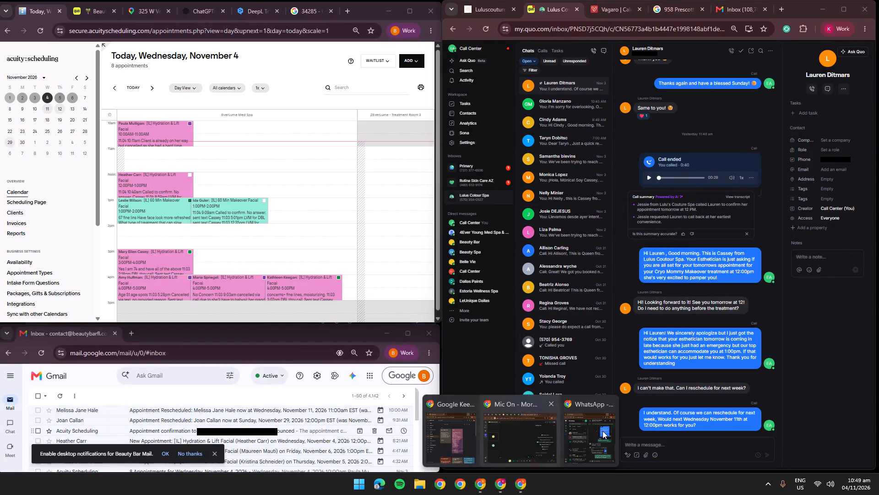
alt+click(548, 440)
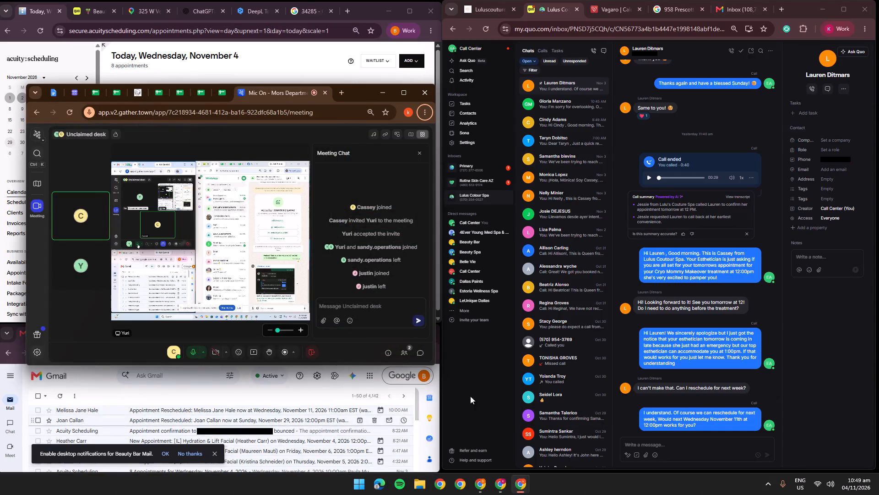
alt+drag(362, 99, 786, 84)
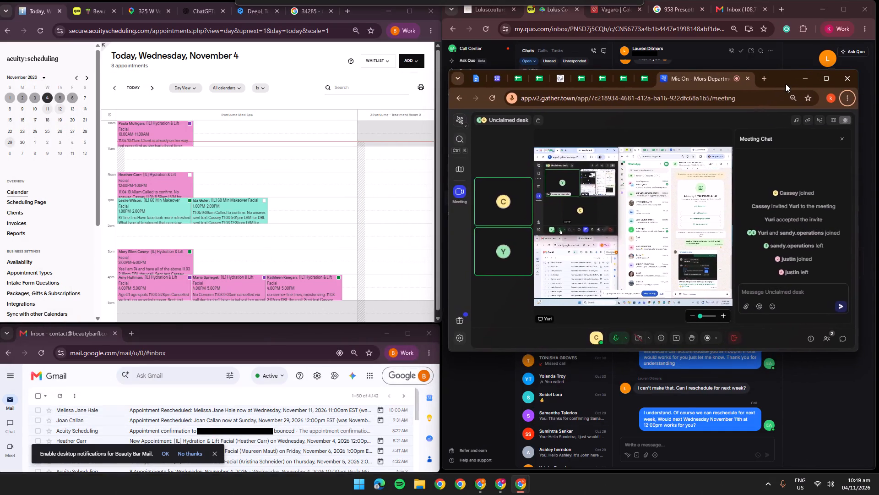
alt+drag(786, 84, 787, 83)
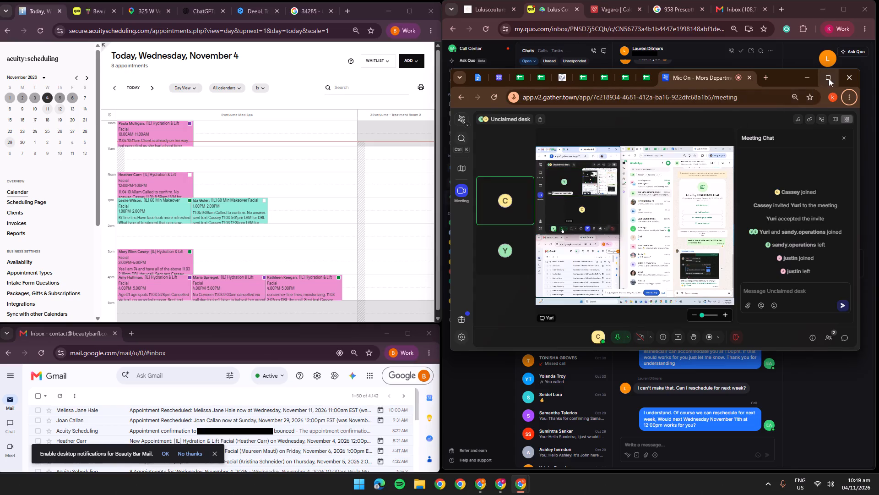
alt+click(829, 78)
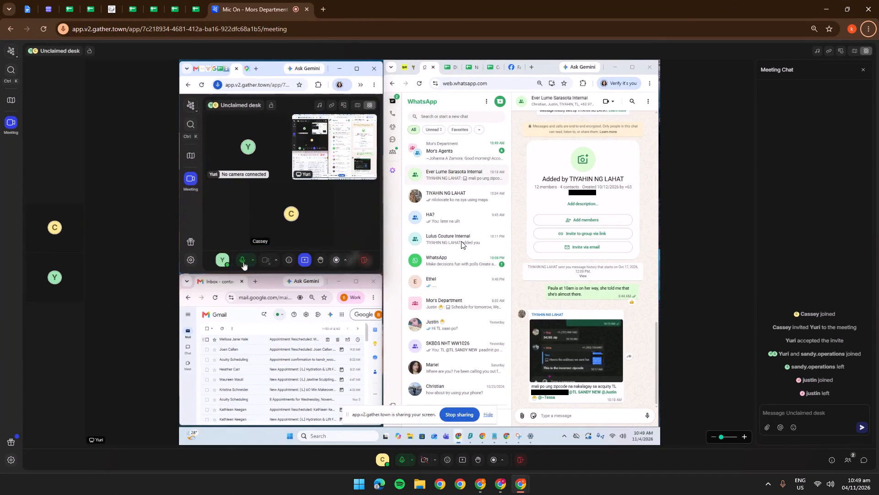
alt+scroll(575, 109, up, 6)
alt+double_click(624, 80)
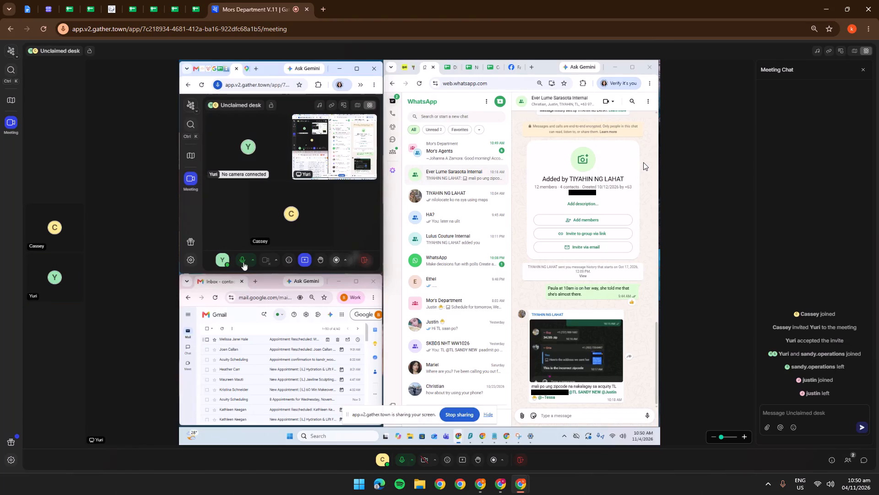
Switch the Gather meeting to the office map view and restore its window to the smaller size.
alt+click(854, 48)
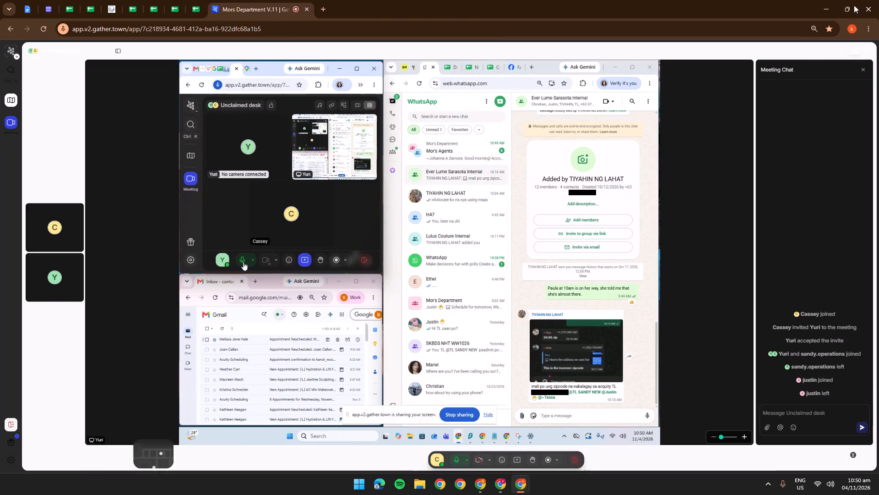
alt+click(846, 7)
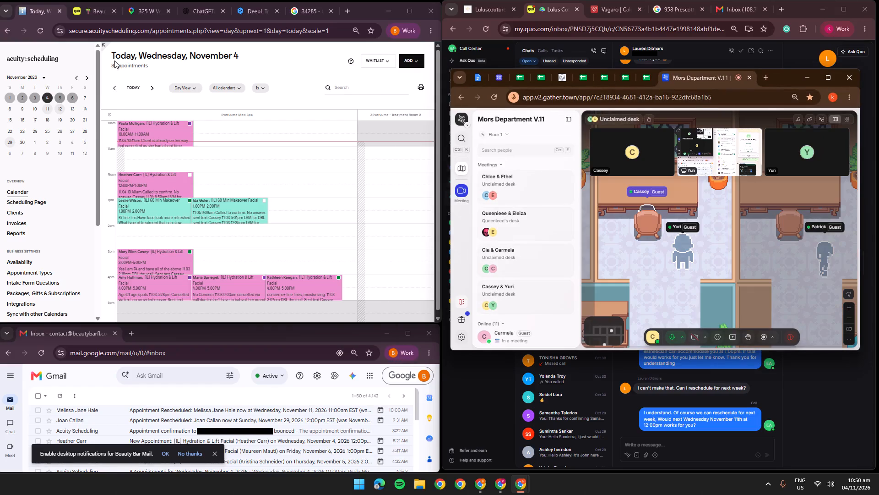
Check the Beauty Bar Quo conversation about today's 12:00pm appointment and return to the November 4 Acuity schedule.
alt+double_click(136, 89)
alt+click(94, 12)
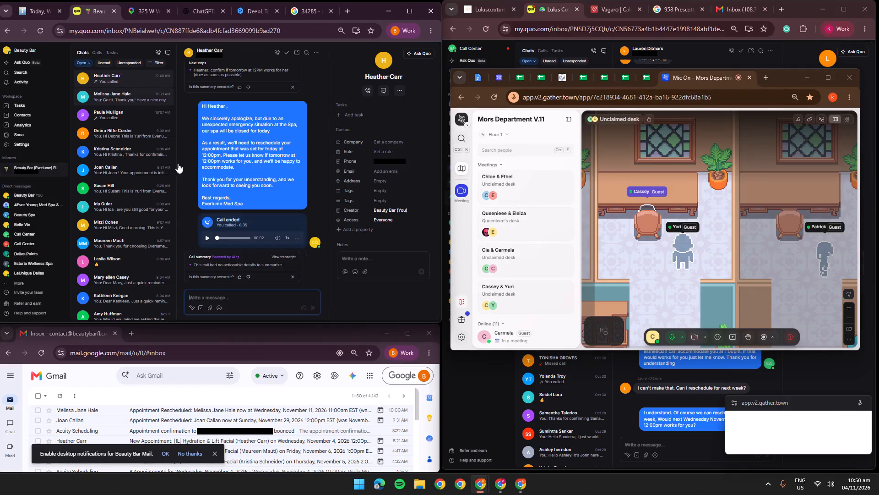
alt+click(38, 11)
alt+scroll(224, 217, down, 3)
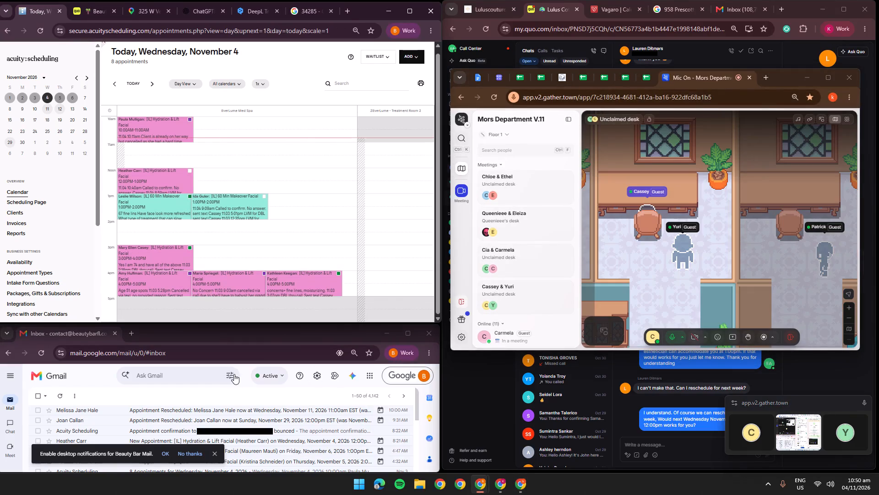
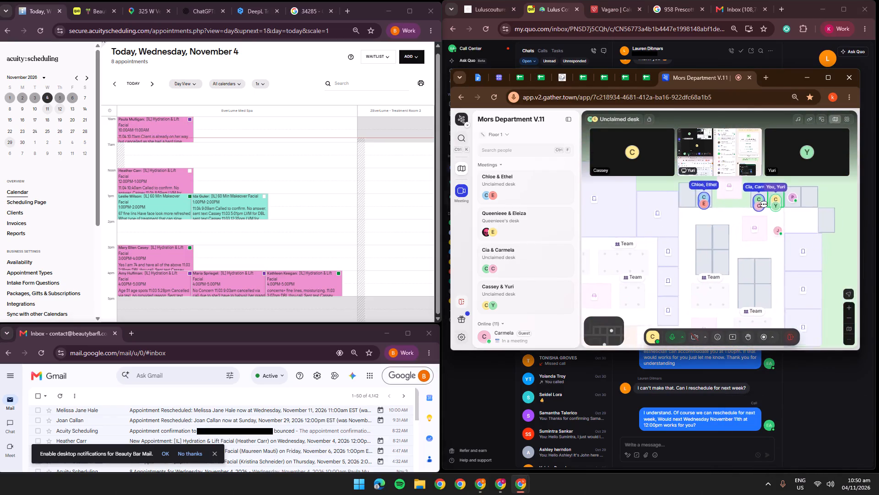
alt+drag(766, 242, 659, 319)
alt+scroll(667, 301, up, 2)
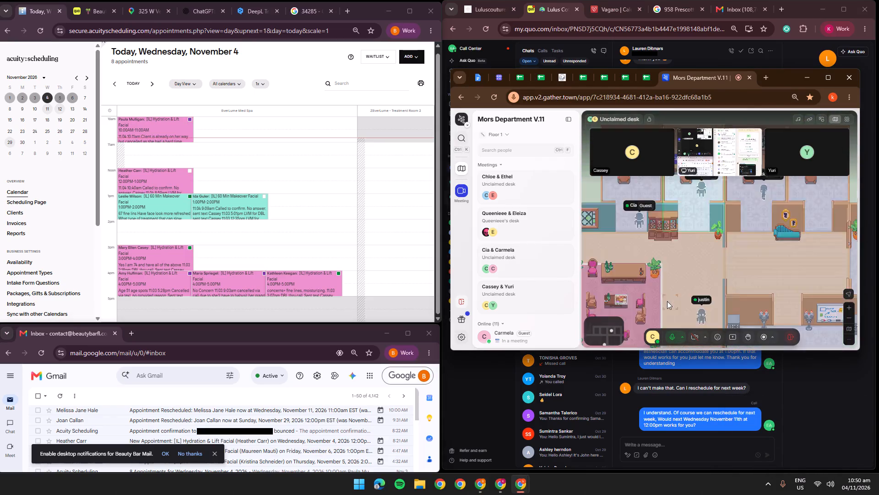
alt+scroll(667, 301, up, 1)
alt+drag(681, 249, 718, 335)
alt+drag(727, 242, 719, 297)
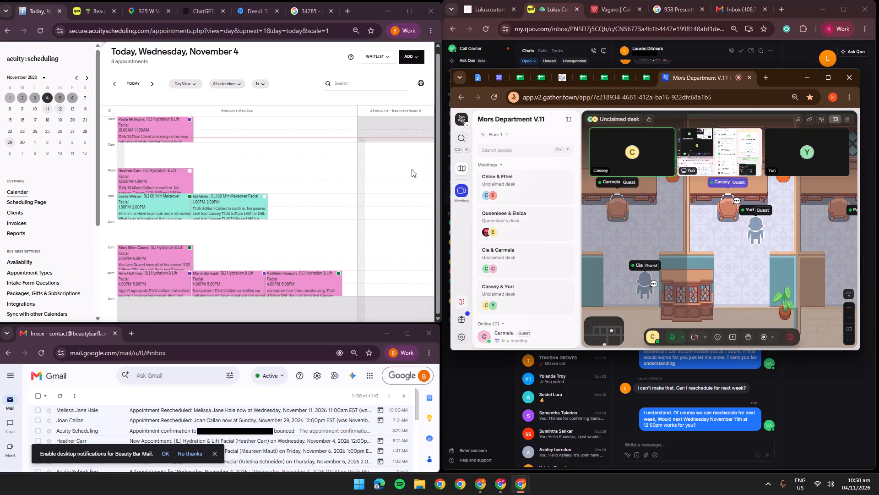
Check the Beauty Bar inbox in Quo and return to the Acuity day calendar for Wednesday, November 4.
alt+click(130, 87)
alt+click(88, 16)
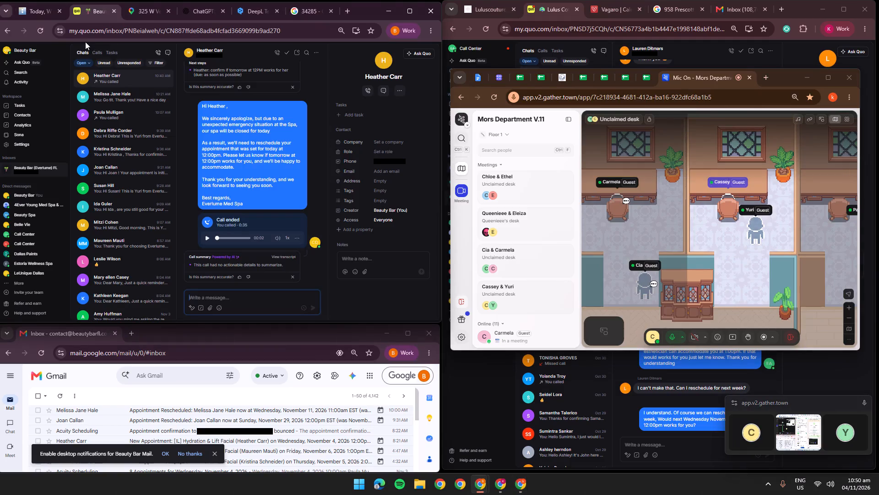
alt+click(28, 7)
Switch from Gather back to the Quo window showing the Lulus Cotour Spa client's rescheduling conversation.
alt+drag(517, 480, 508, 484)
alt+click(483, 484)
alt+click(493, 483)
alt+click(499, 484)
alt+click(509, 482)
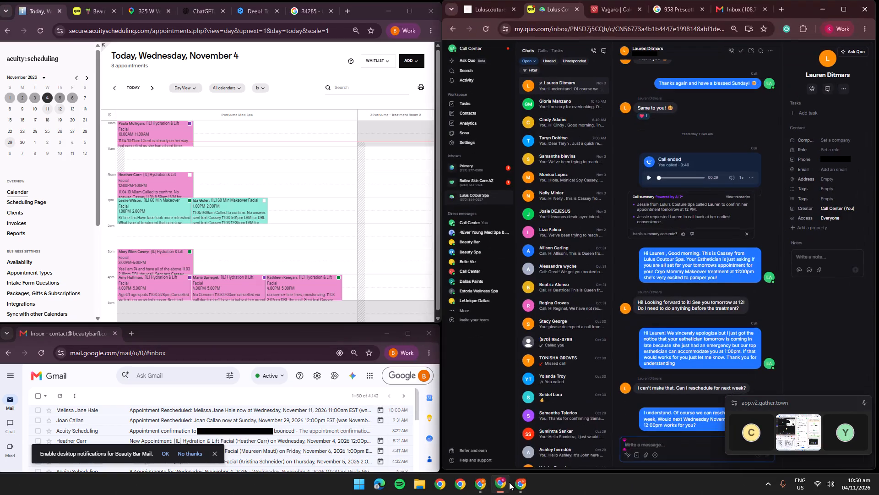
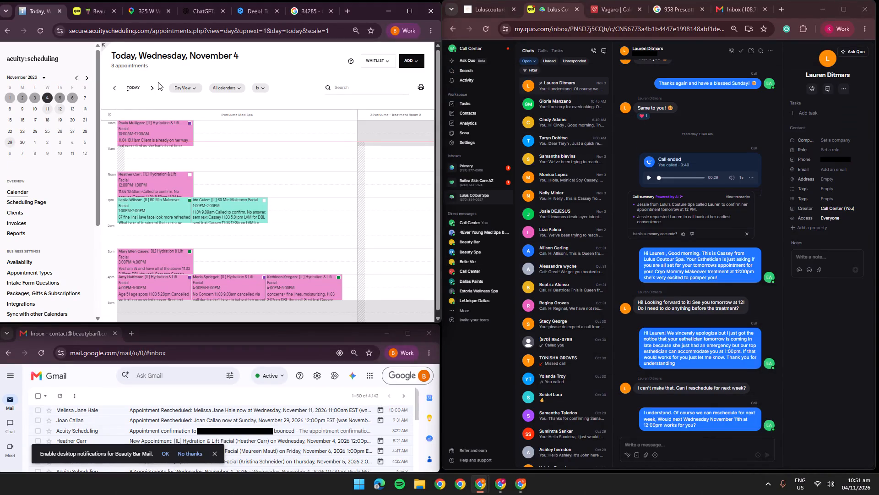
Review the Acuity day schedules for November 3 and November 5, 2026, and return the calendar to today, November 4.
alt+click(114, 91)
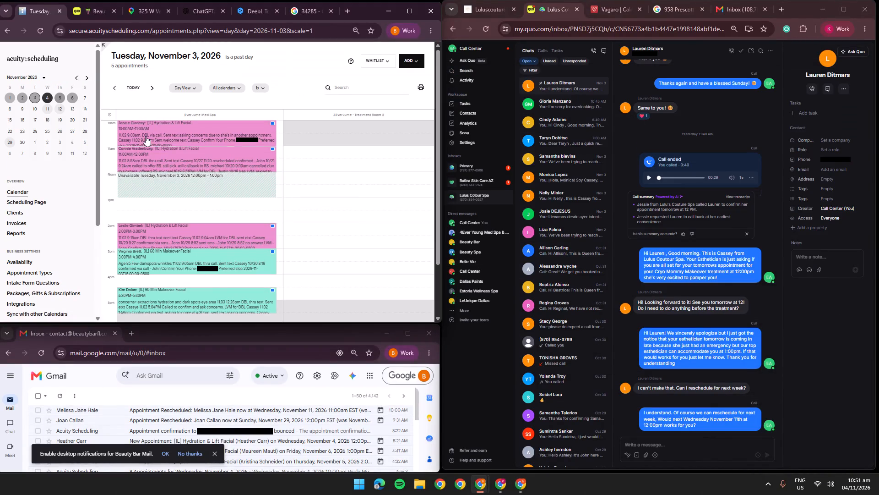
alt+click(151, 86)
alt+click(149, 92)
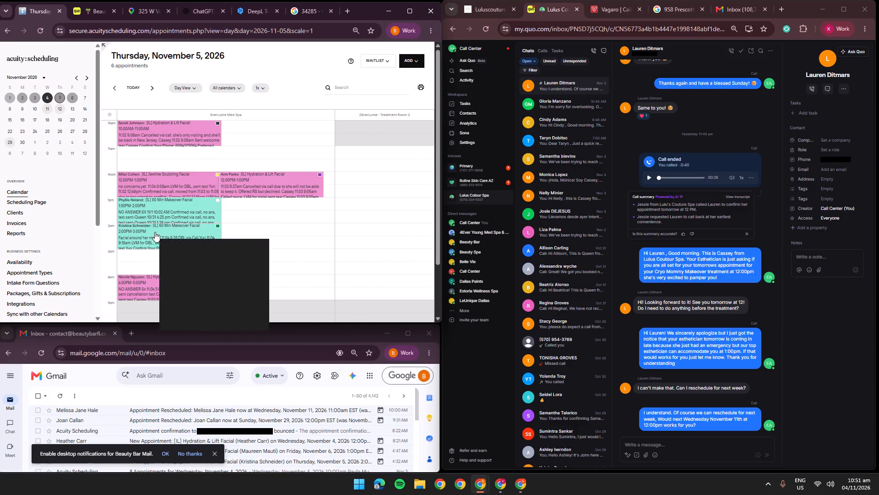
alt+scroll(197, 305, down, 2)
alt+scroll(124, 212, up, 2)
alt+click(50, 99)
alt+scroll(242, 263, down, 2)
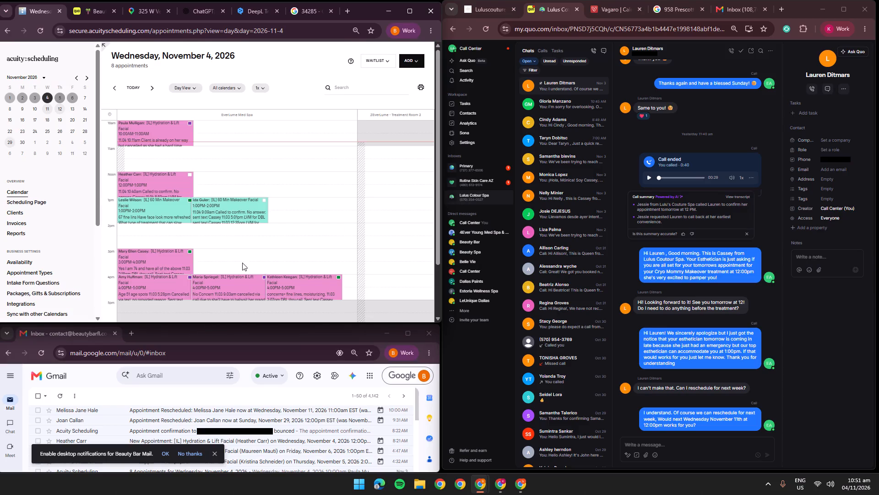
alt+click(134, 91)
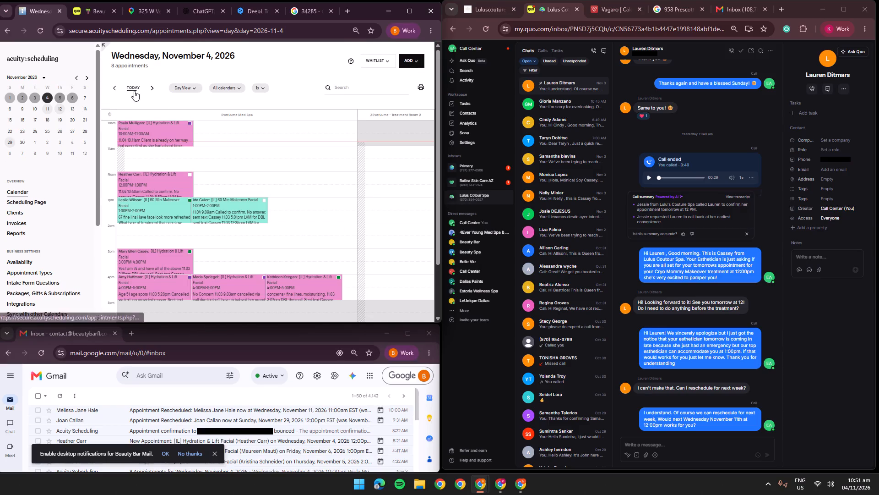
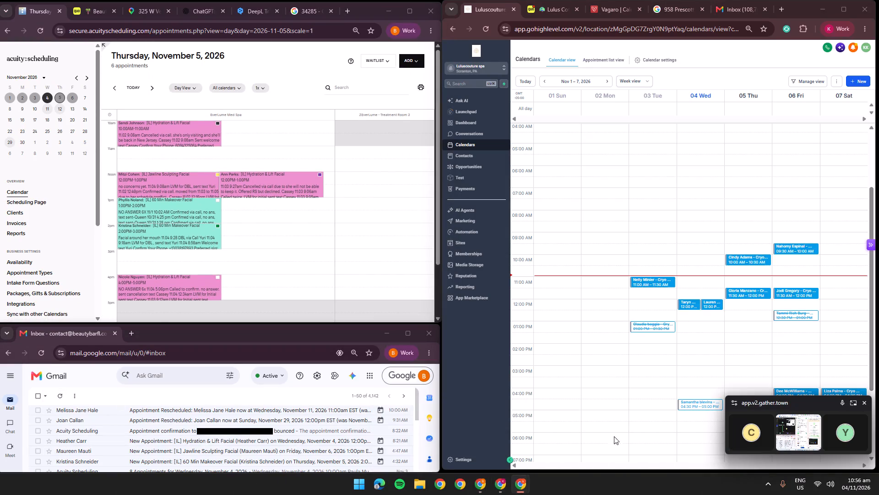
Switch to the browser window containing the Gather session, open one of its Google Sheets spreadsheets and select that spreadsheet's web address.
alt+click(852, 402)
alt+click(620, 86)
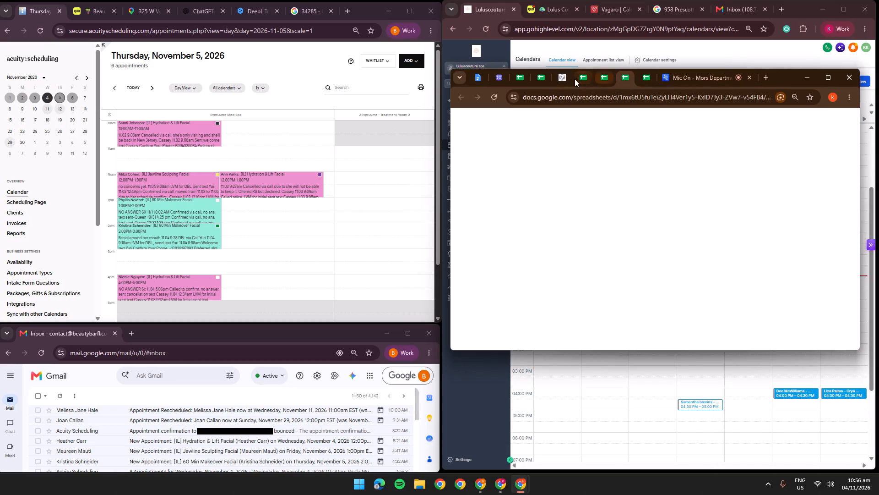
alt+click(553, 81)
alt+click(540, 79)
alt+click(644, 101)
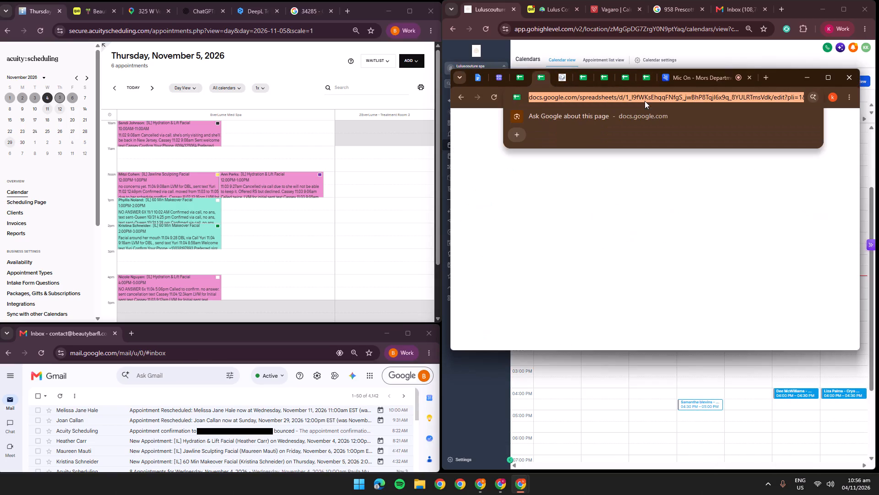
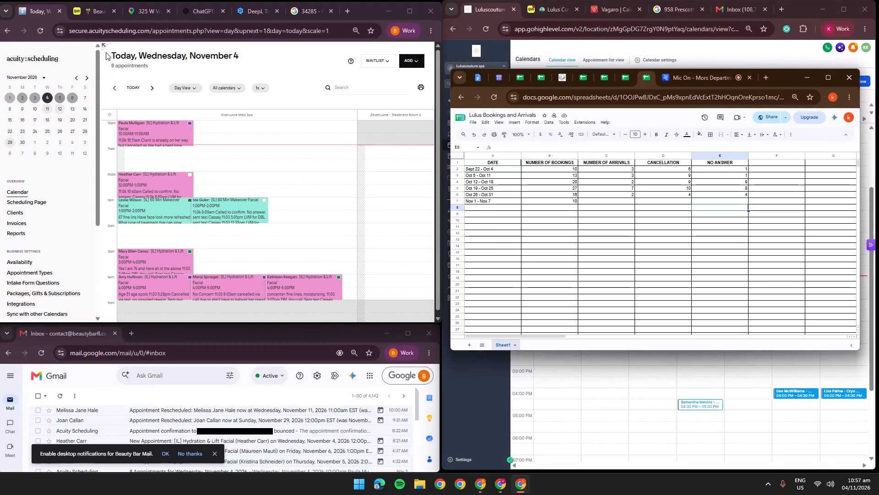
Switch to the Mors Department meeting in Gather and mute the microphone.
alt+click(711, 80)
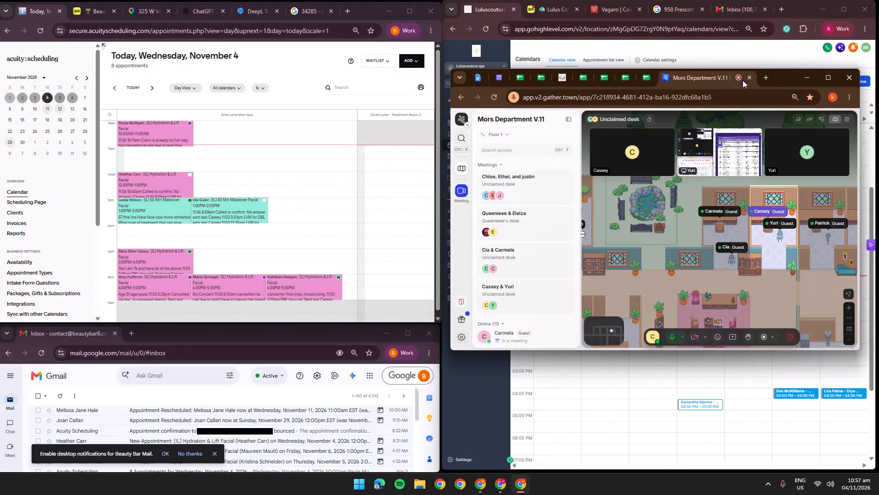
alt+click(672, 335)
key(alt+Tab)
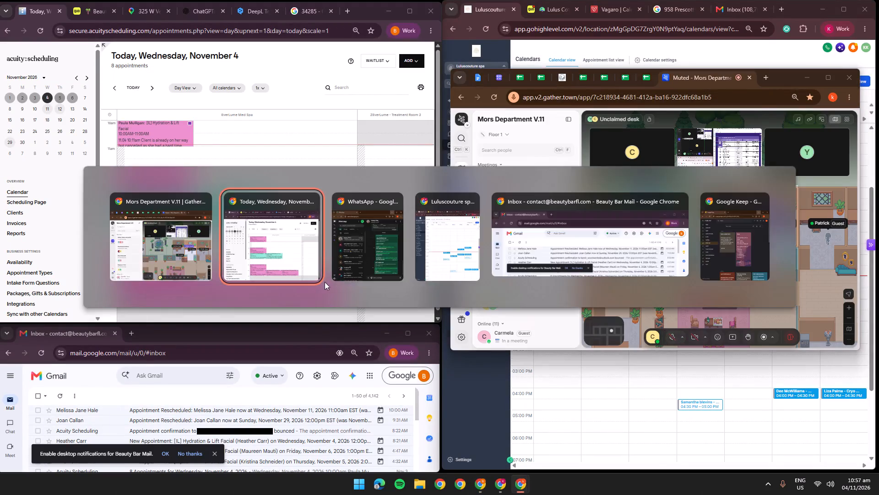